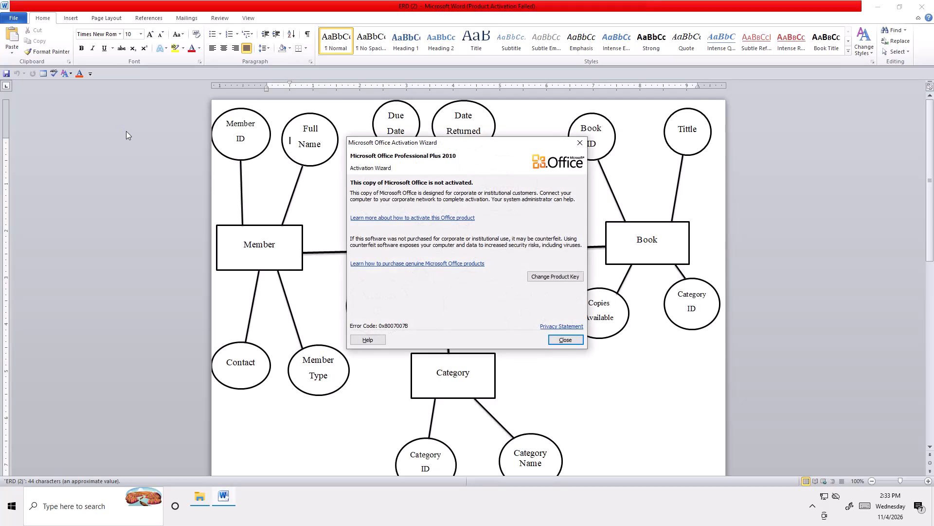
Dismiss the Microsoft Office Activation Wizard without changing the product key.
click(583, 143)
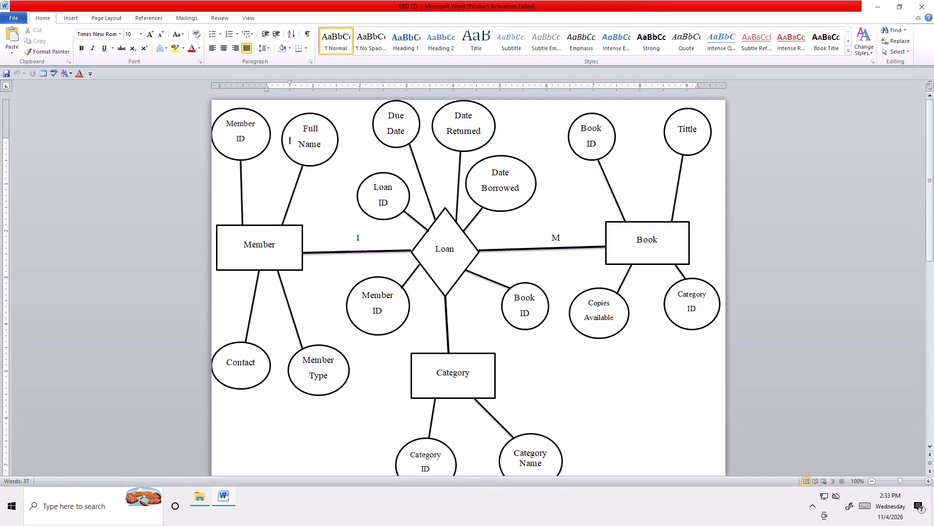
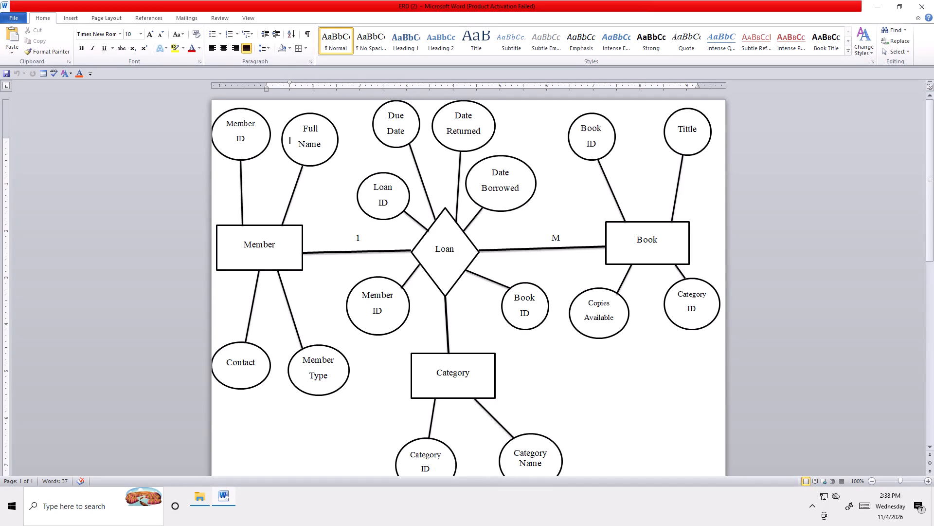
Place the text cursor after ID in the Member ID oval connected to the Member entity.
click(244, 137)
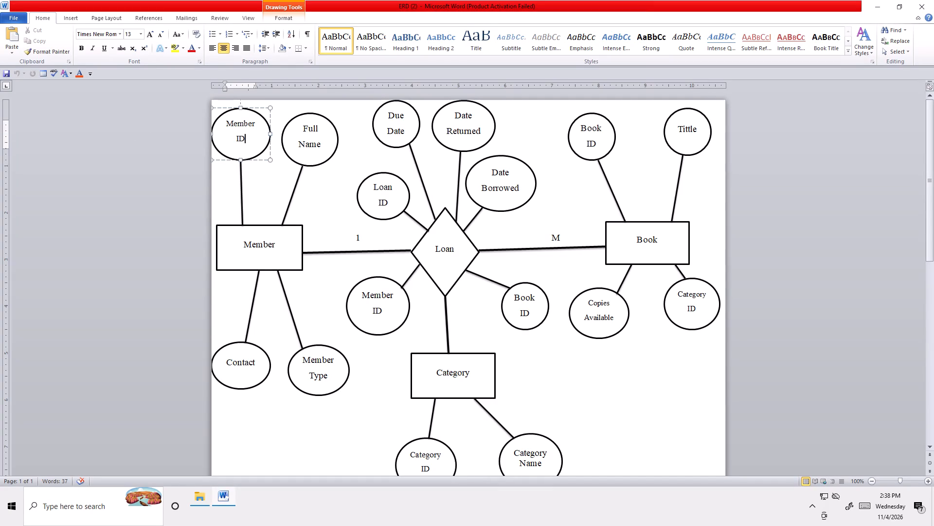
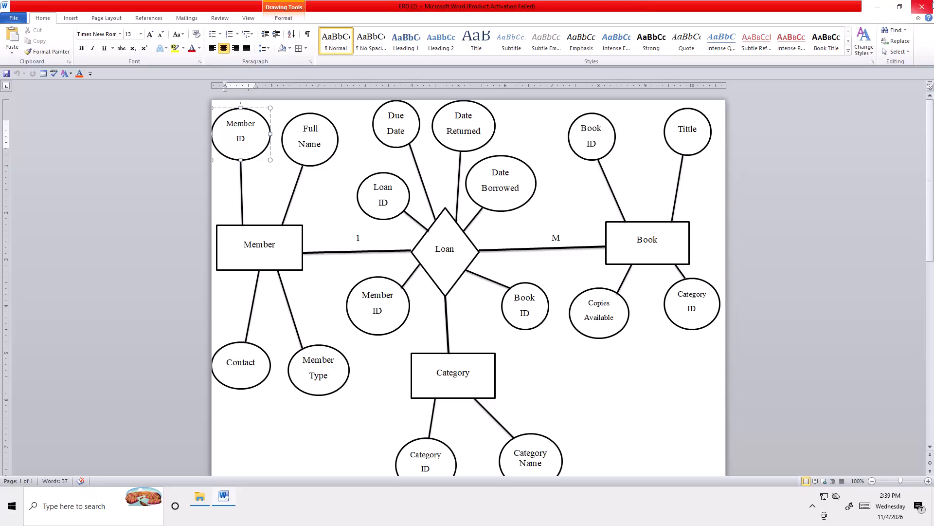
Close the ERD (2) document.
click(924, 1)
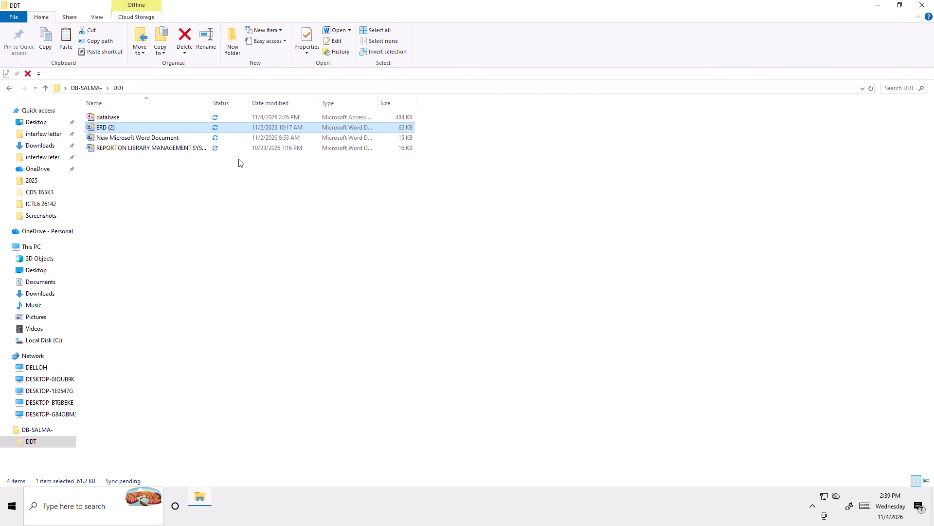
Open New Microsoft Word Document from the DDT folder, review its database table, key and normalization notes, and close it.
double_click(142, 137)
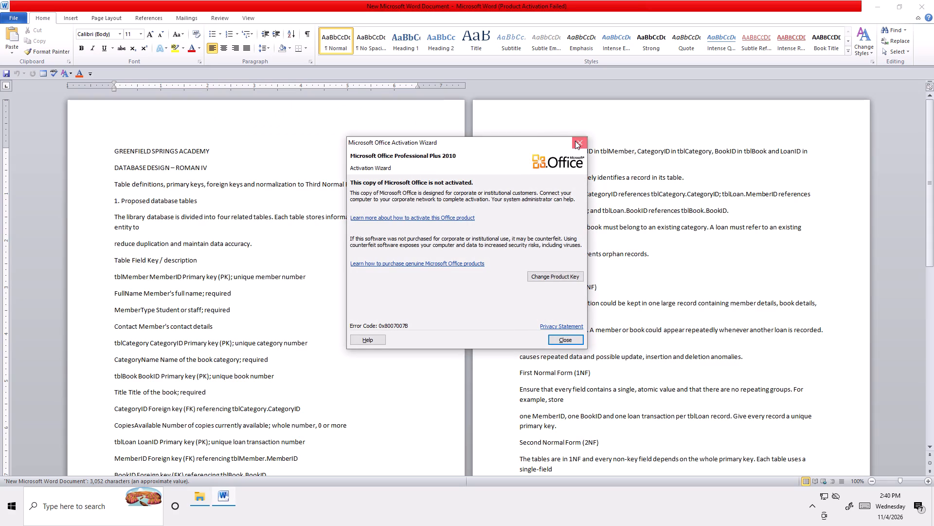
click(575, 141)
scroll(556, 253, down, 11)
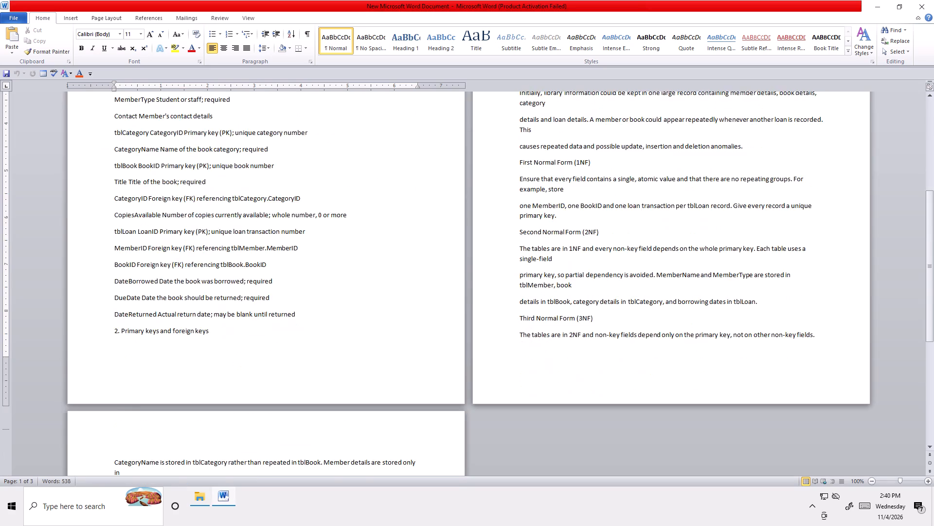
scroll(541, 255, down, 8)
scroll(877, 180, up, 9)
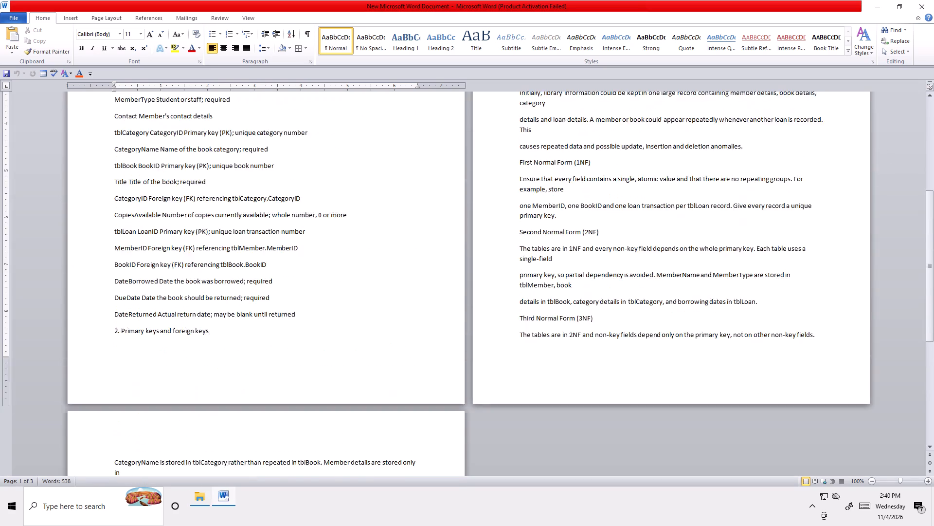
scroll(827, 149, up, 2)
click(929, 8)
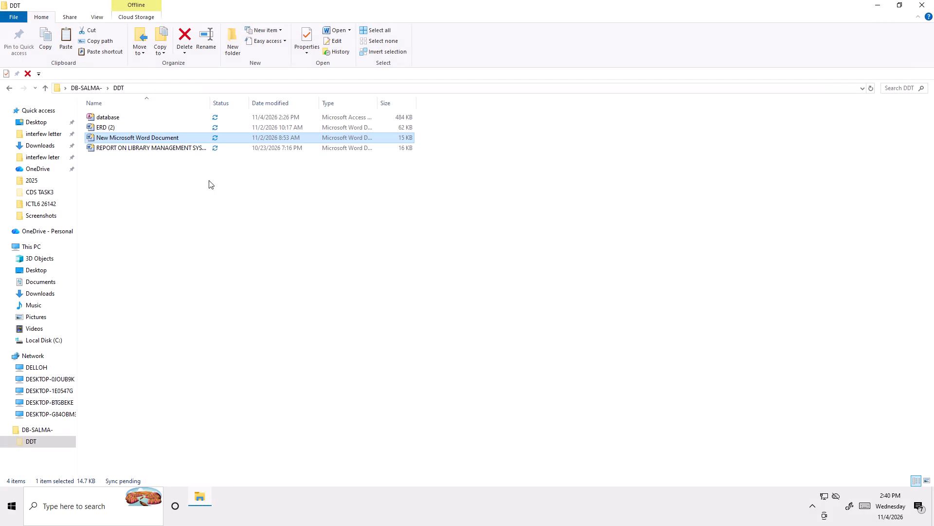
Reopen the ERD (2) document from the DDT folder and dismiss the Office activation wizard.
click(114, 124)
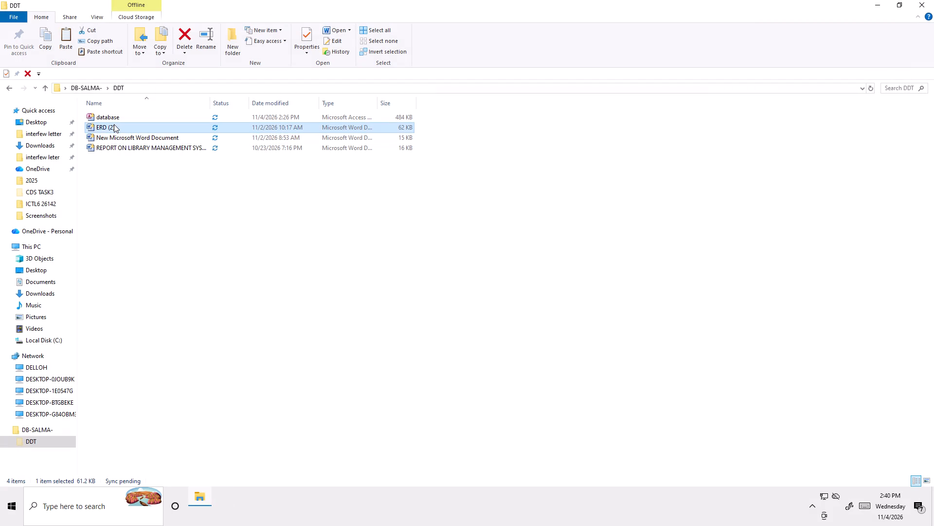
click(114, 124)
right_click(118, 124)
click(137, 132)
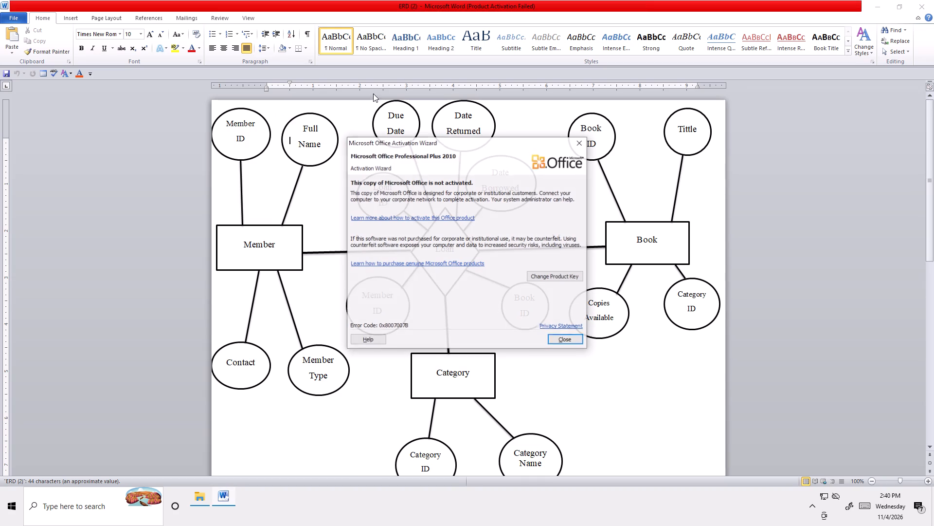
click(353, 102)
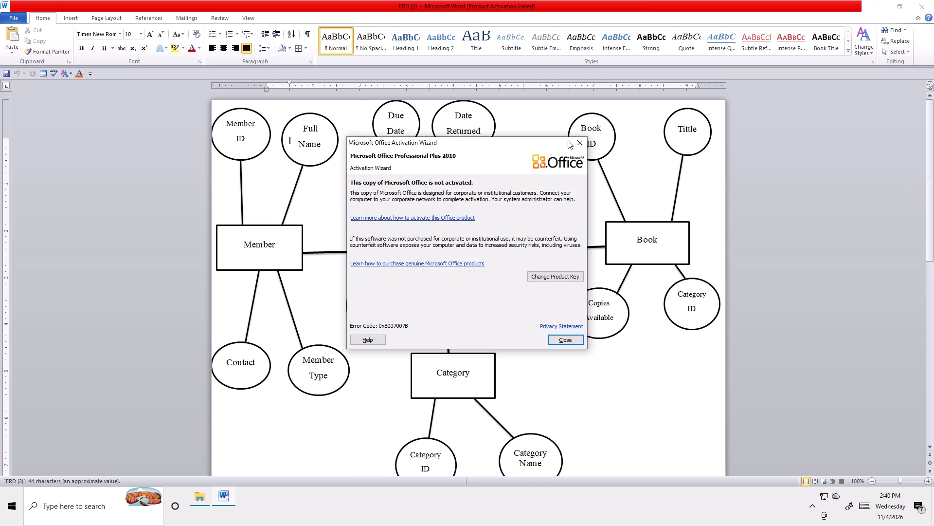
click(576, 142)
Place the text cursor in the empty area below the Category ID oval and insert a blank page after the diagram.
scroll(460, 314, down, 5)
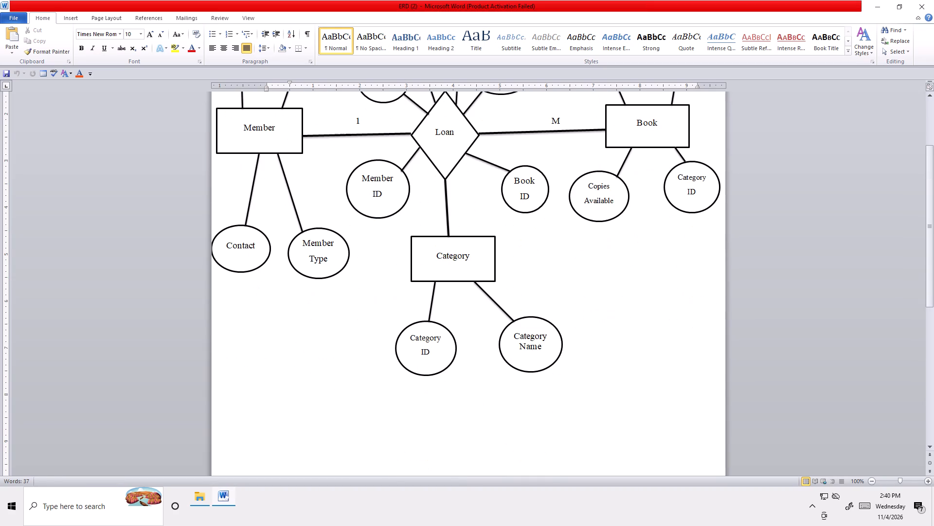
click(410, 422)
double_click(401, 424)
click(400, 421)
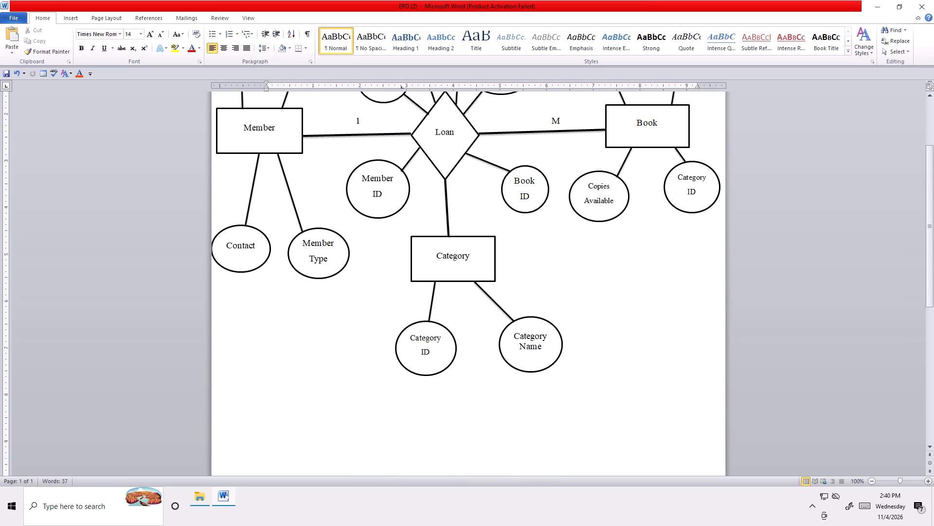
click(399, 420)
click(75, 20)
click(29, 45)
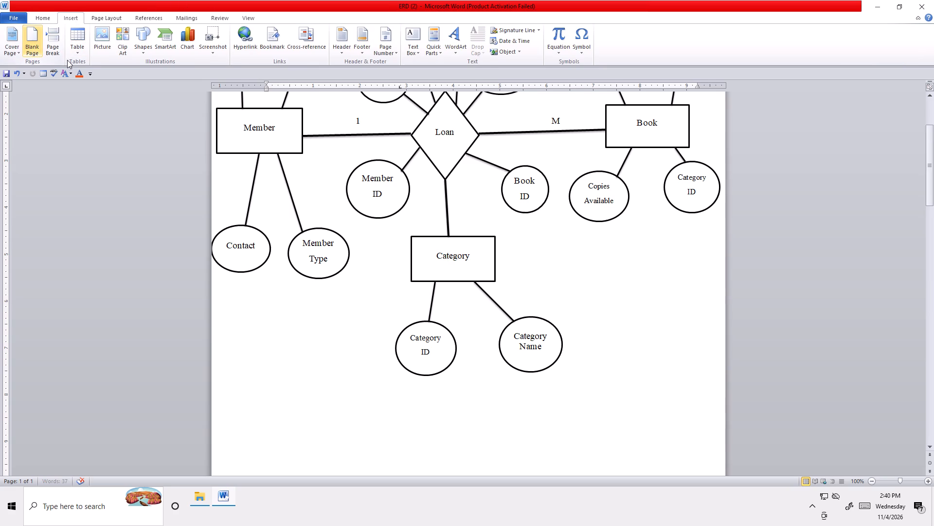
scroll(445, 357, down, 4)
scroll(445, 357, up, 13)
scroll(467, 350, down, 16)
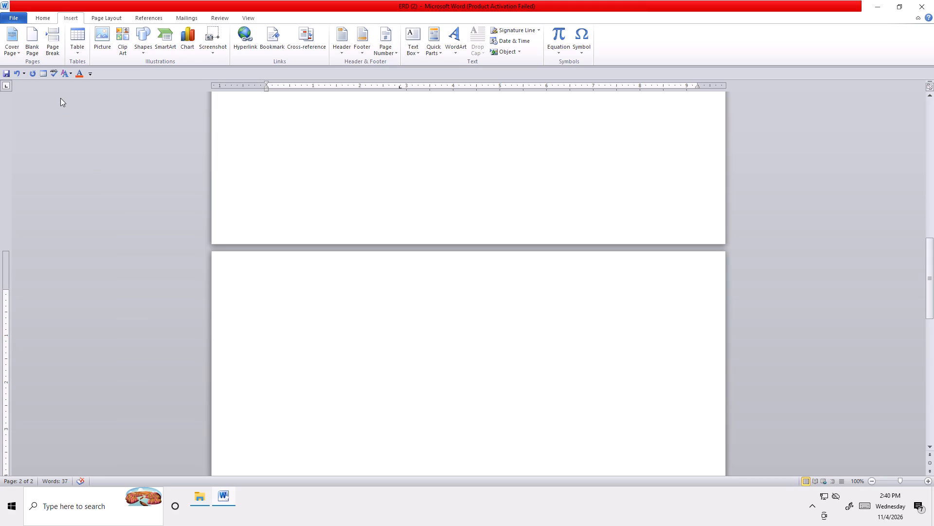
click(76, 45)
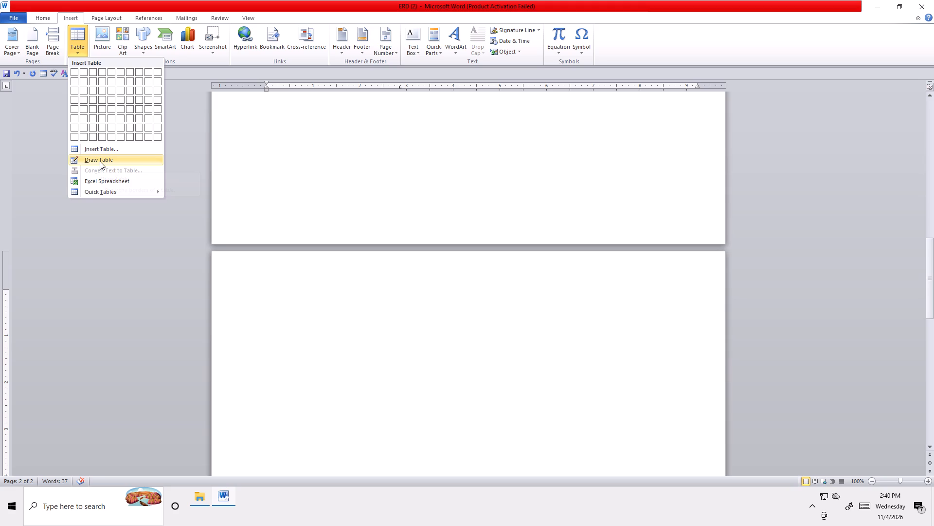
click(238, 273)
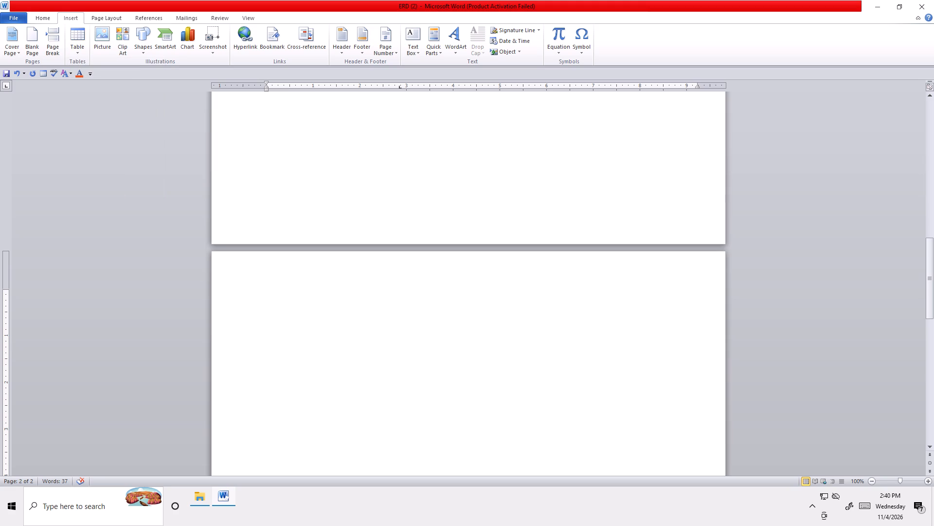
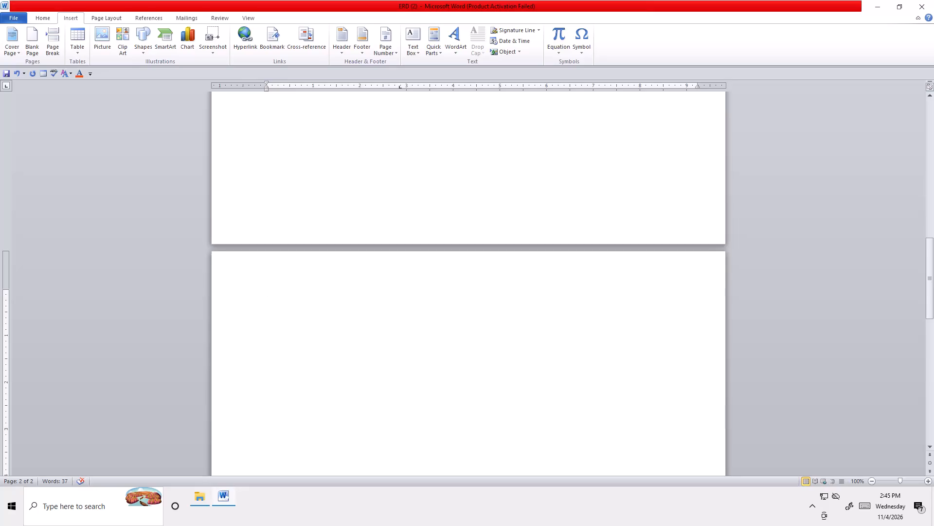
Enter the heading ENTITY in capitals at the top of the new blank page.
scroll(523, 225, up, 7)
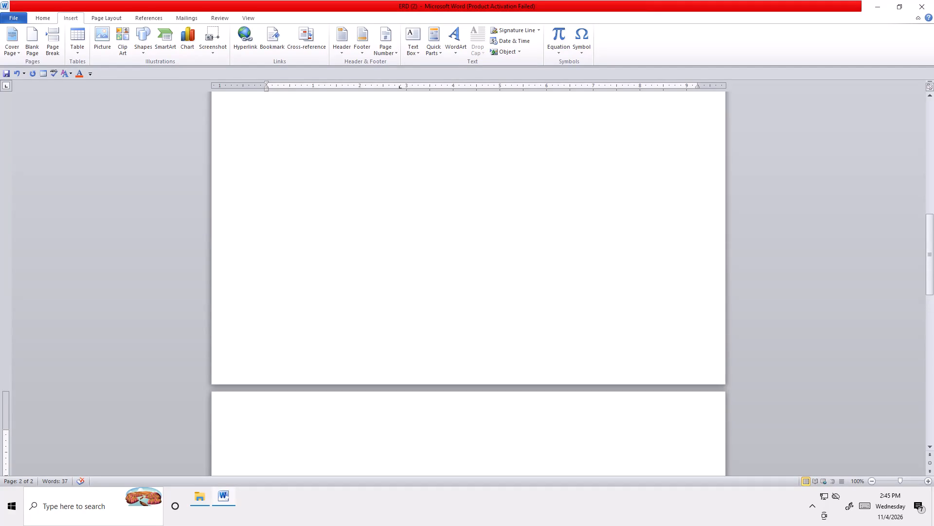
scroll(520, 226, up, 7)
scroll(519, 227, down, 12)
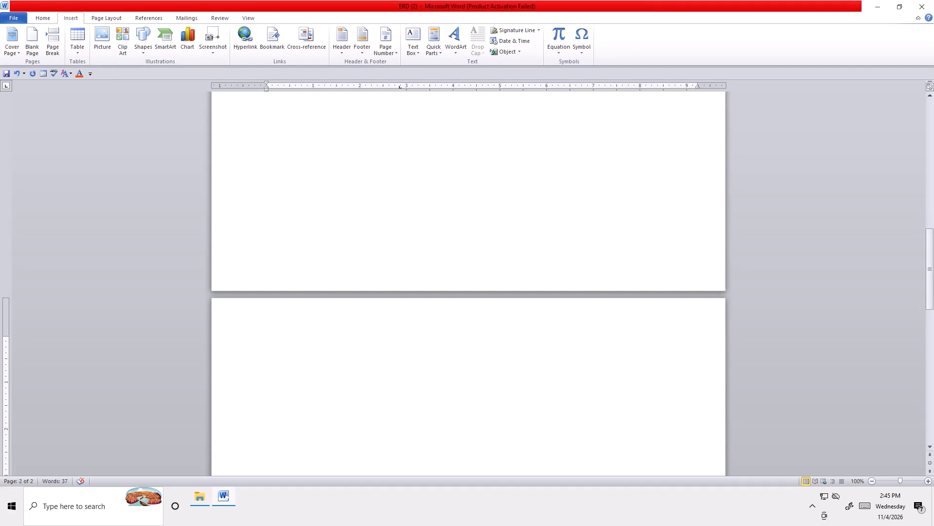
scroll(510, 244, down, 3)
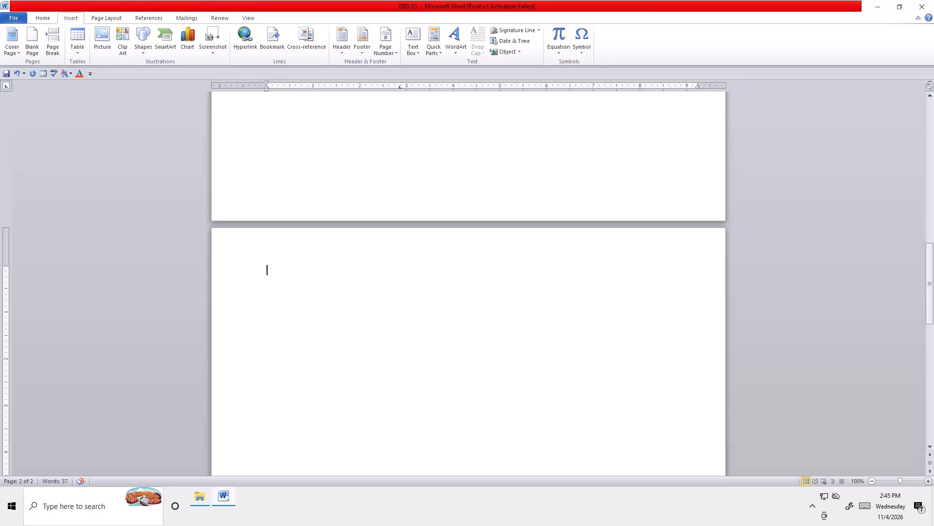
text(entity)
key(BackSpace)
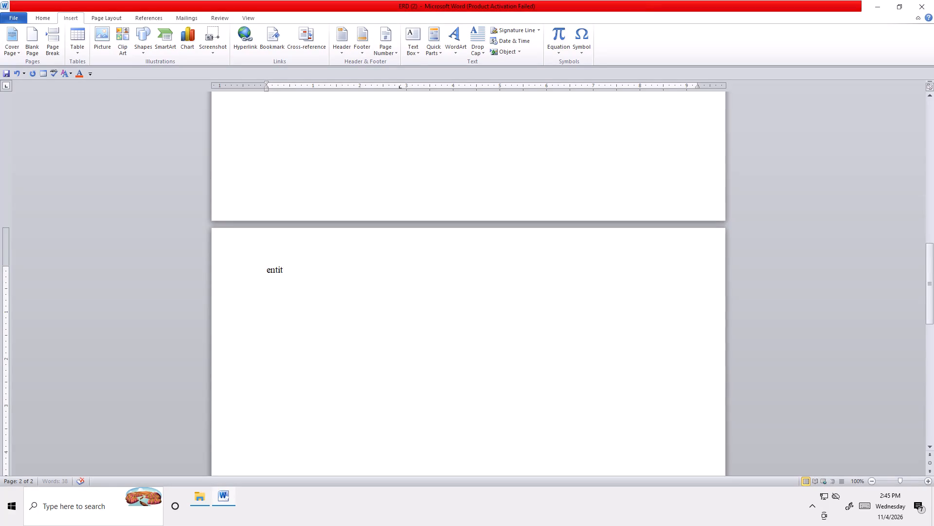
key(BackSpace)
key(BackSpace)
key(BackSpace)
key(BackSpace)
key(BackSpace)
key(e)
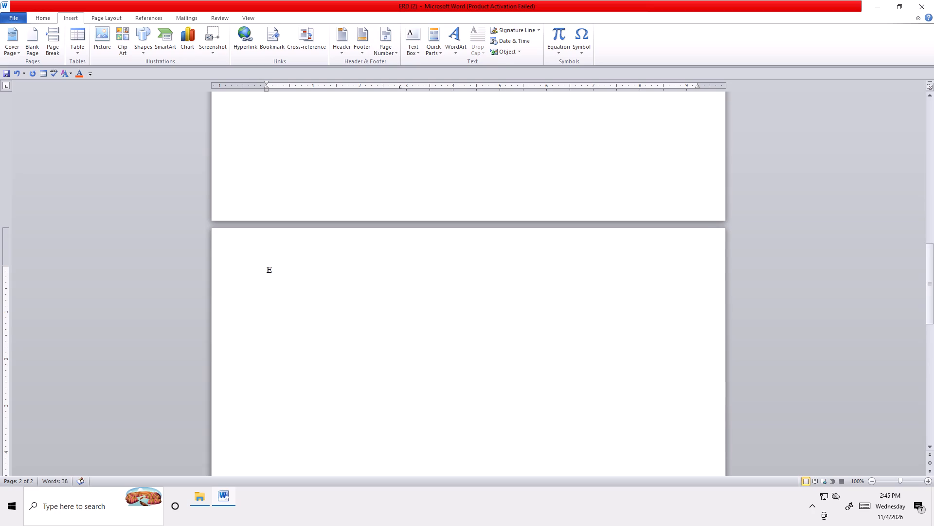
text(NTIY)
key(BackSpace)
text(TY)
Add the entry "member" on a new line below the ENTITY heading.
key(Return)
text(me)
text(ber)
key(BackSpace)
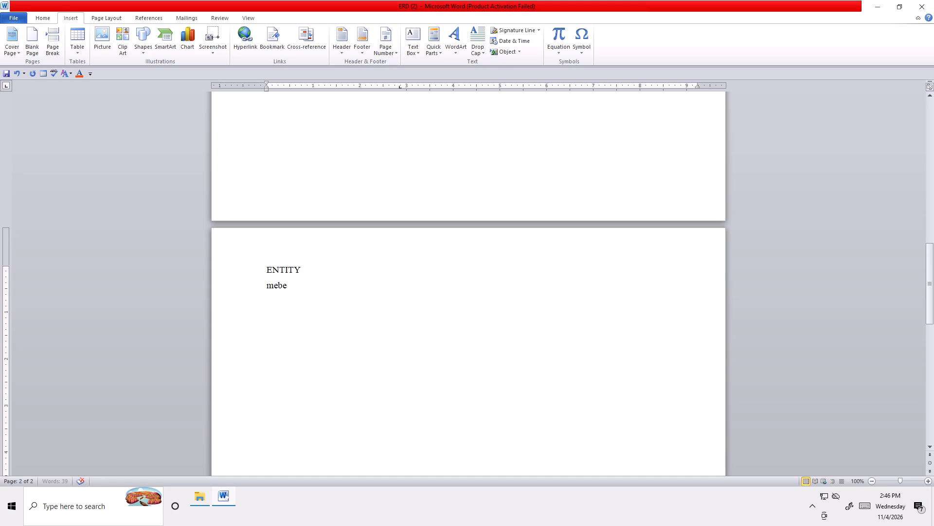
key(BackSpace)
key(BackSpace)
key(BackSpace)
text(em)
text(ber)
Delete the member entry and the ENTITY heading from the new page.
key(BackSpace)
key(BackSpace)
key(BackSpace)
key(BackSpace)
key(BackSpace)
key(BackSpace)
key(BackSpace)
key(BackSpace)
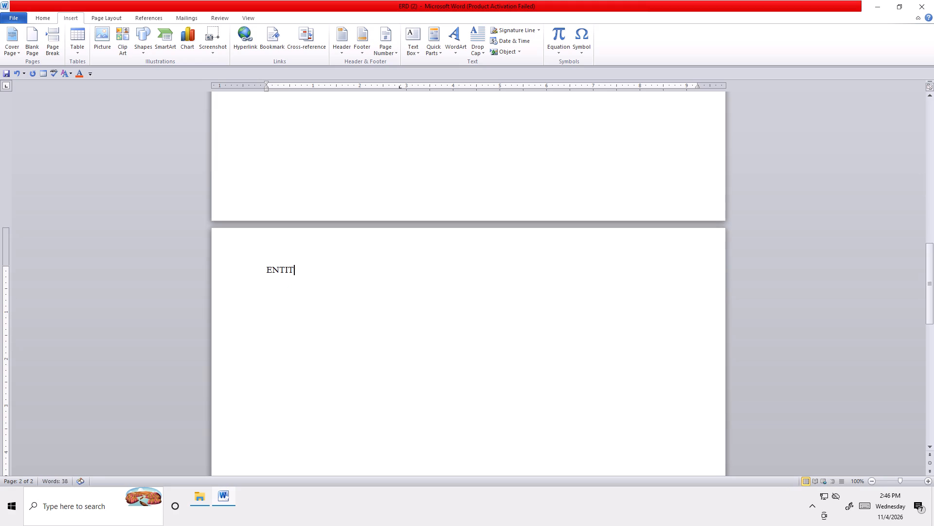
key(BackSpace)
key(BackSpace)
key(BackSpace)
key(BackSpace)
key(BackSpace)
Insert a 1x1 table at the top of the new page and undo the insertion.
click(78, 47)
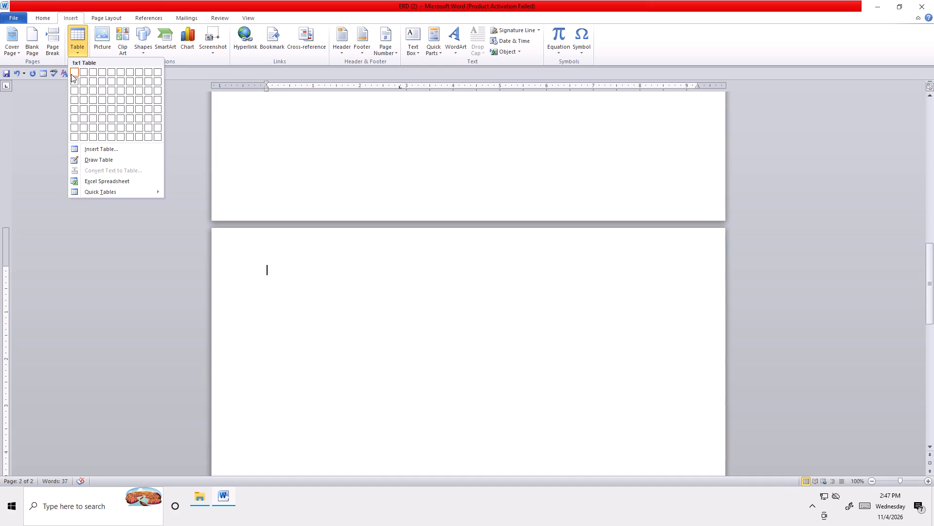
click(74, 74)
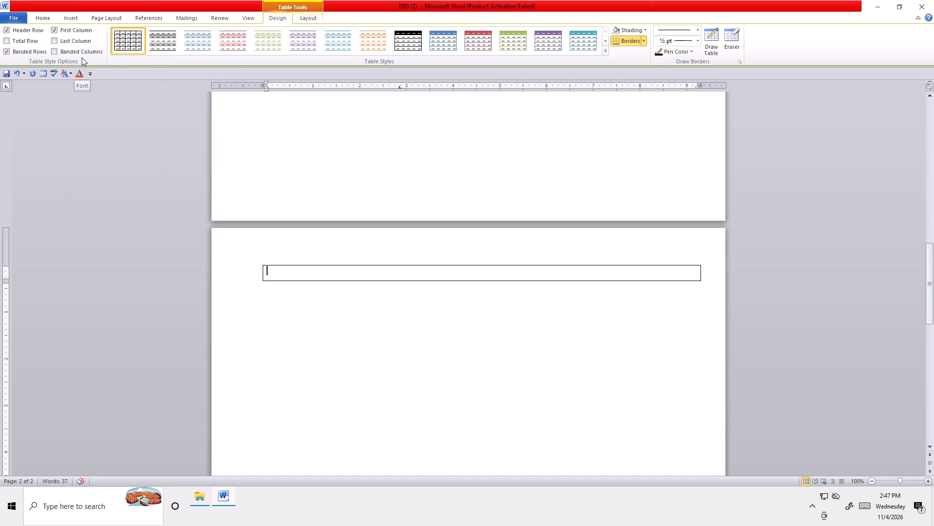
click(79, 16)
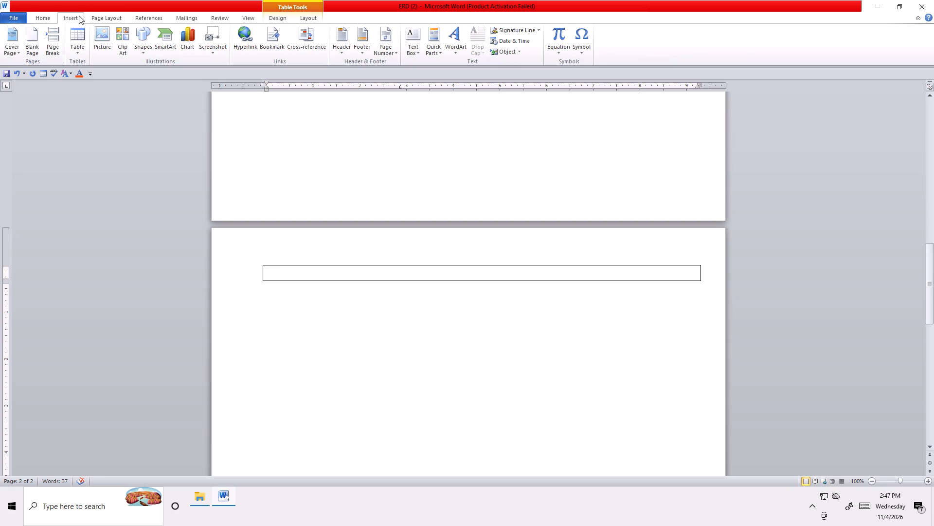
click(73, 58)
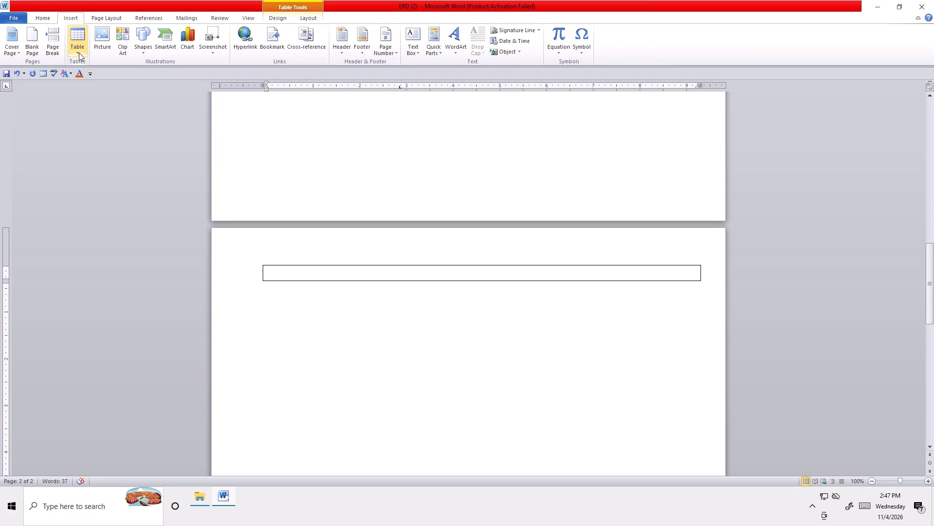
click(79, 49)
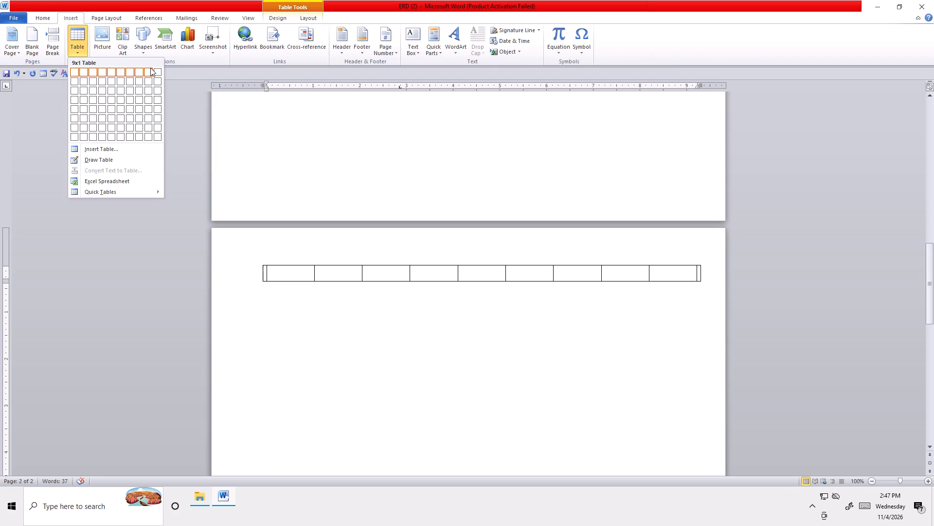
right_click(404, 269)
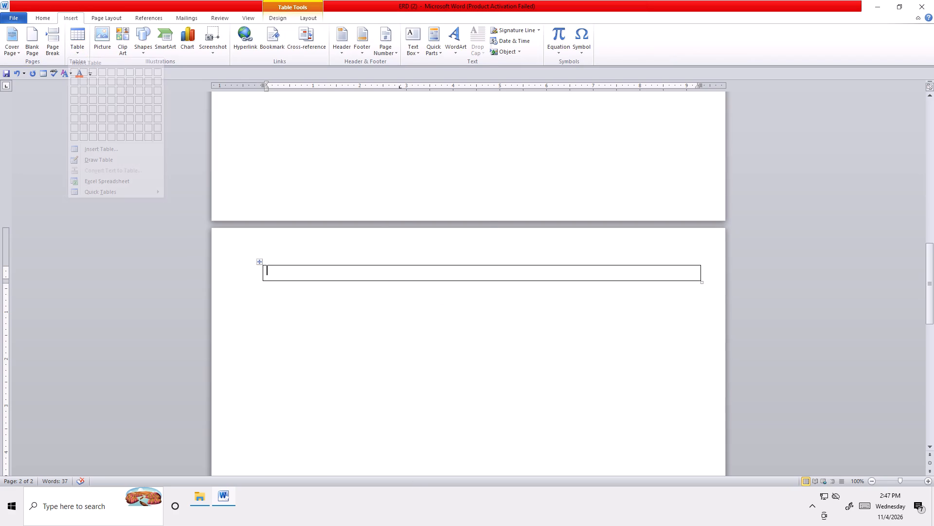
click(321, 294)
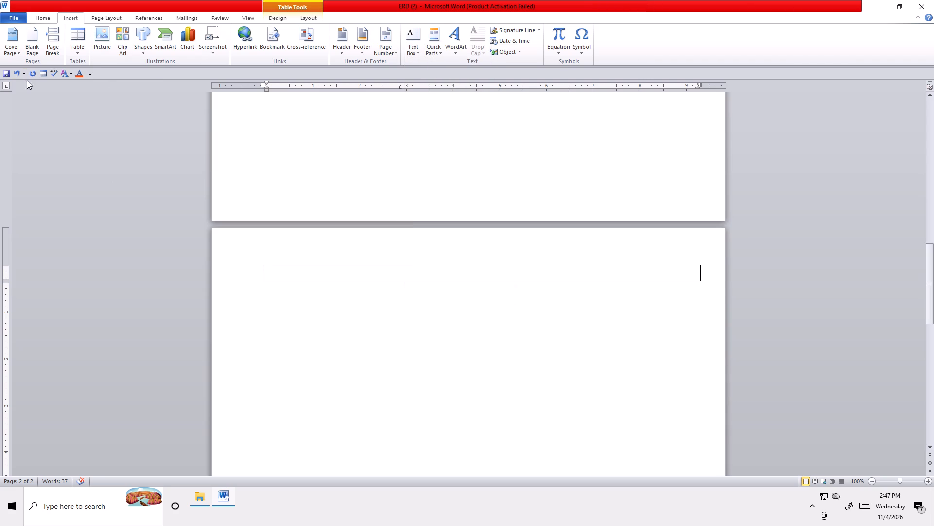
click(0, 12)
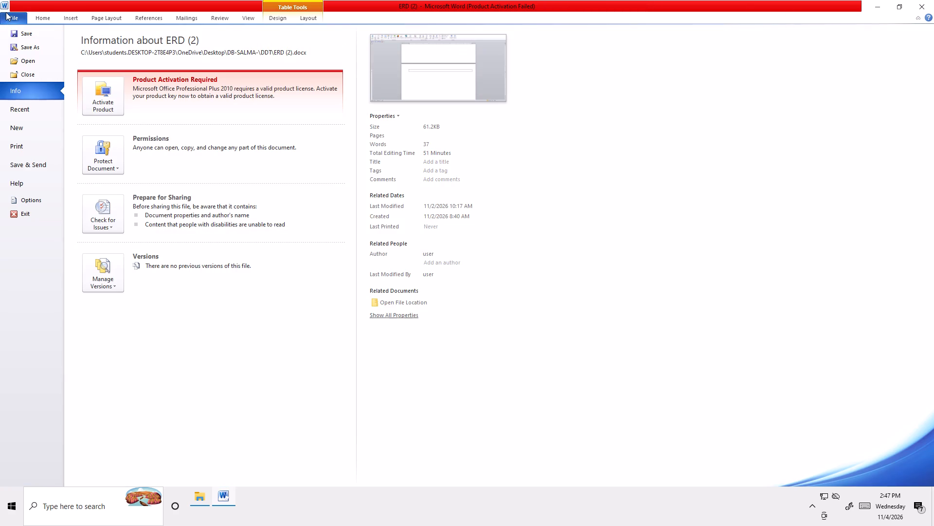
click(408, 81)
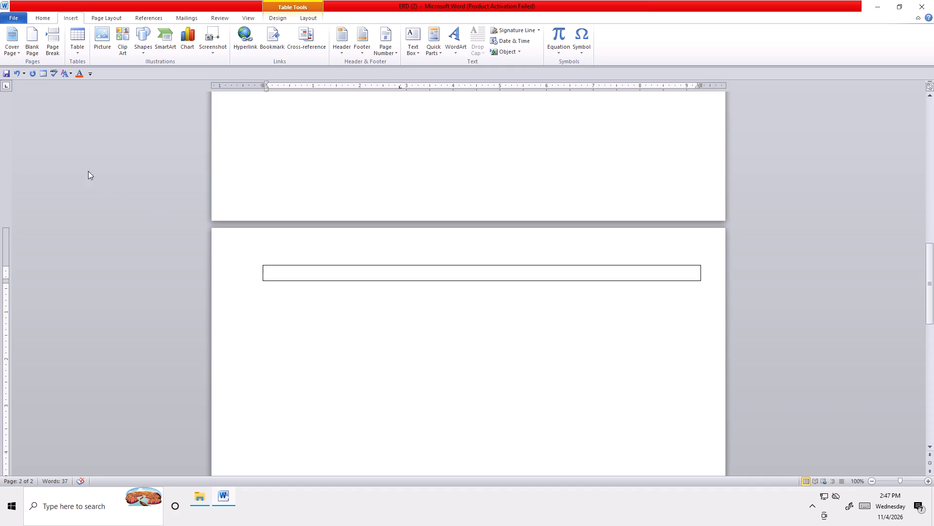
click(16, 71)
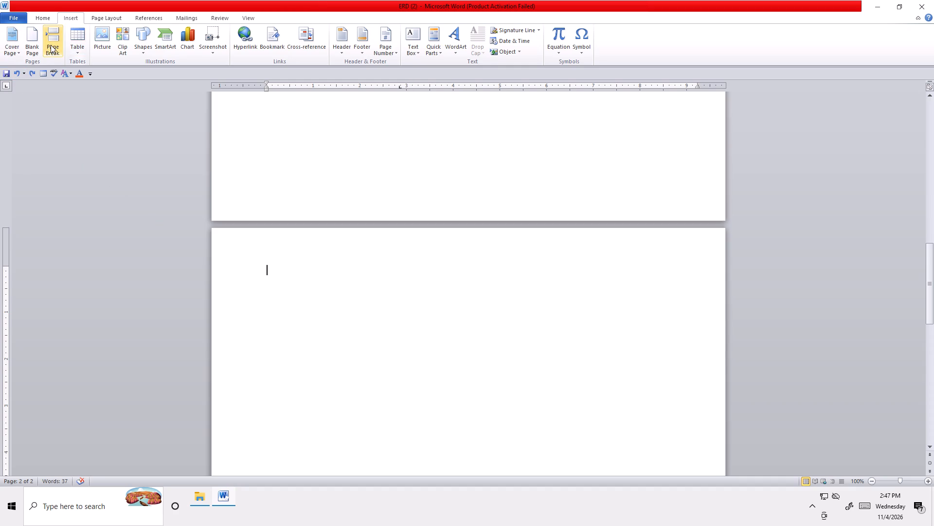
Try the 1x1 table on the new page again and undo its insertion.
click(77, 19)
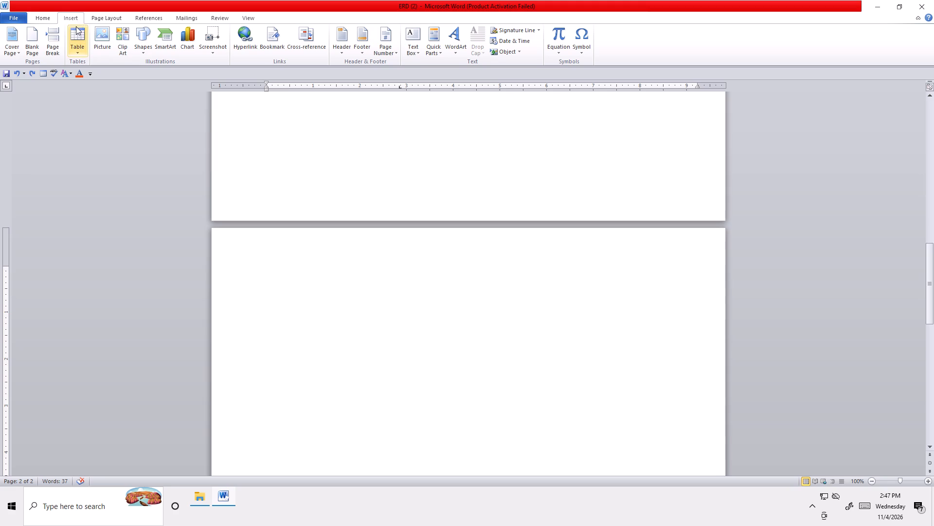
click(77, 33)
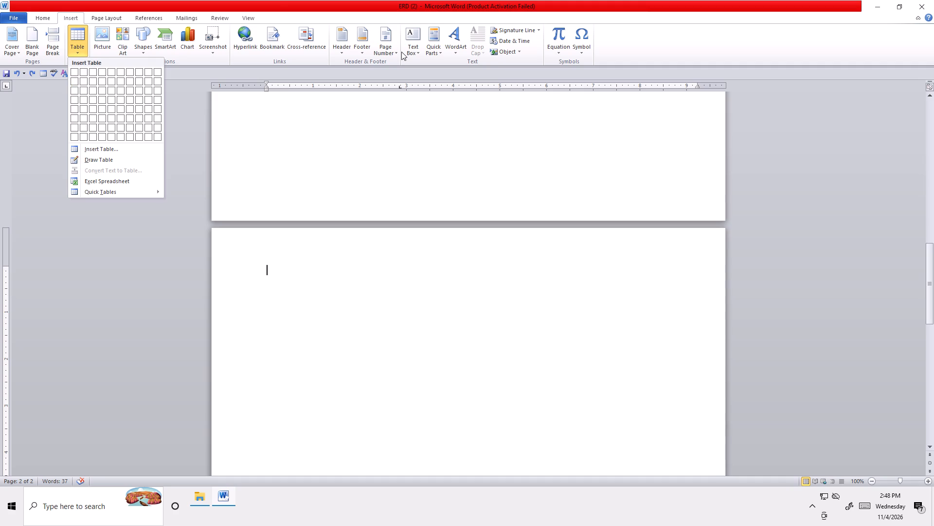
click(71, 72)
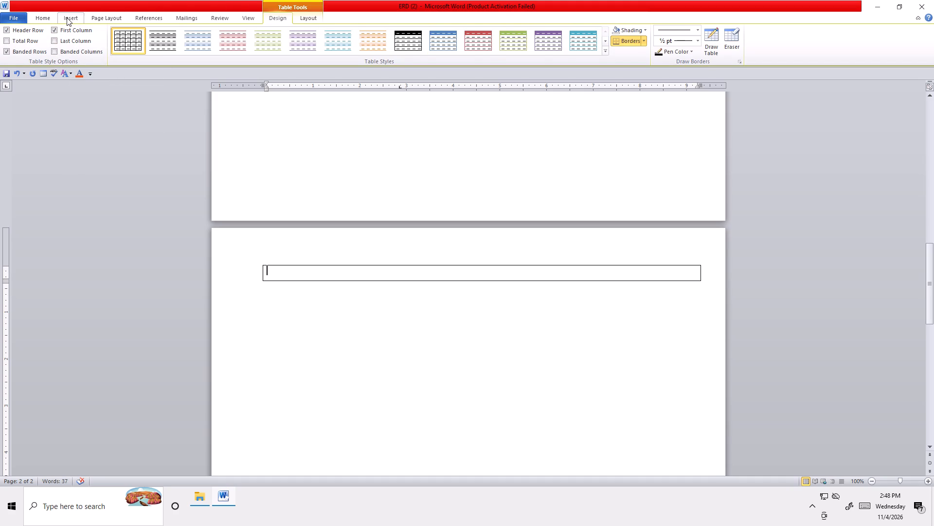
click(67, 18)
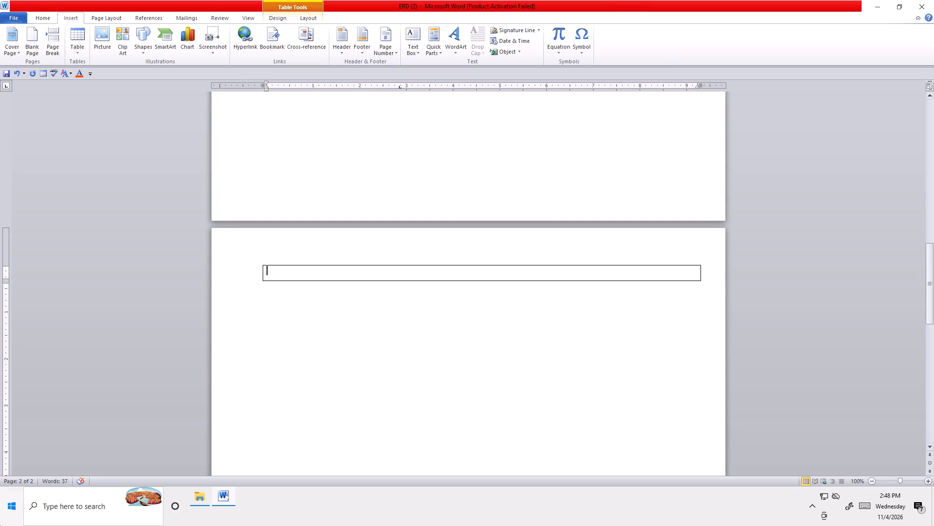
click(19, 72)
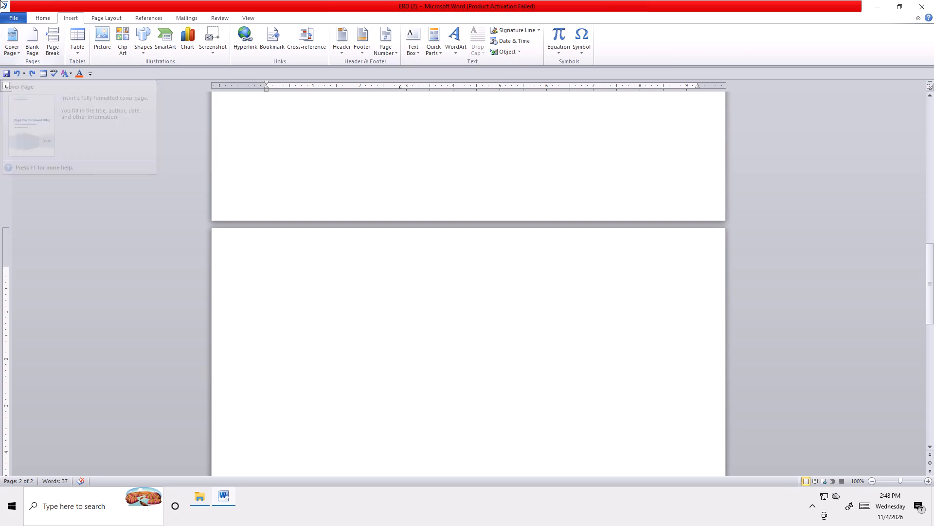
Insert a table with two columns and five rows at the top of the new page.
click(80, 42)
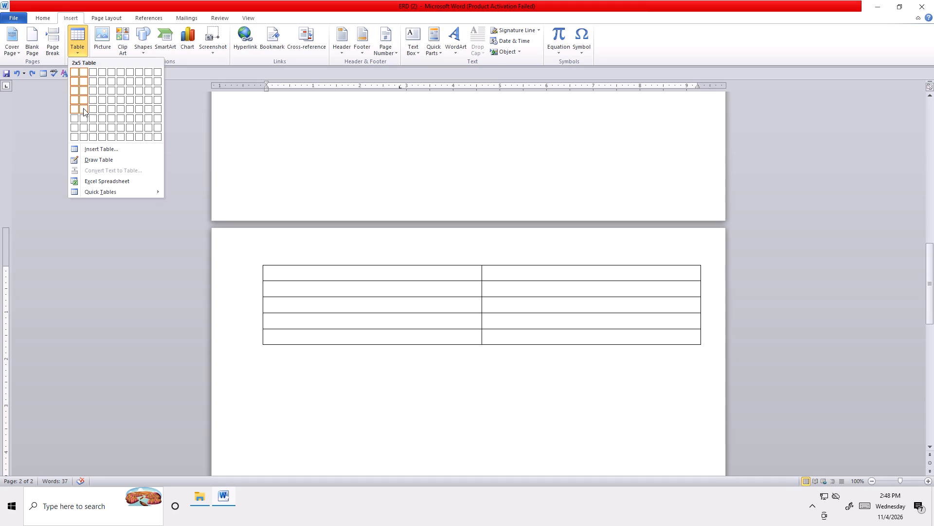
click(83, 108)
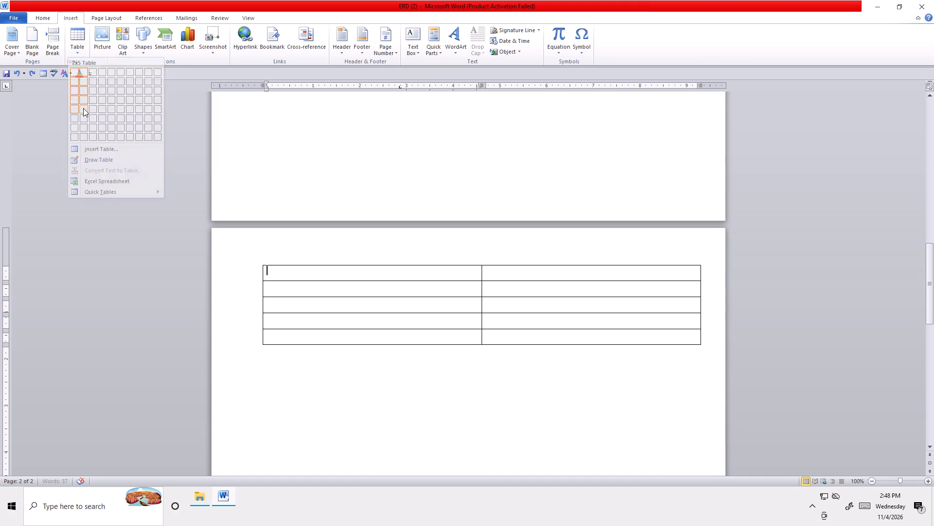
Enter ENTITY as the first column's heading in the table's top row.
click(279, 270)
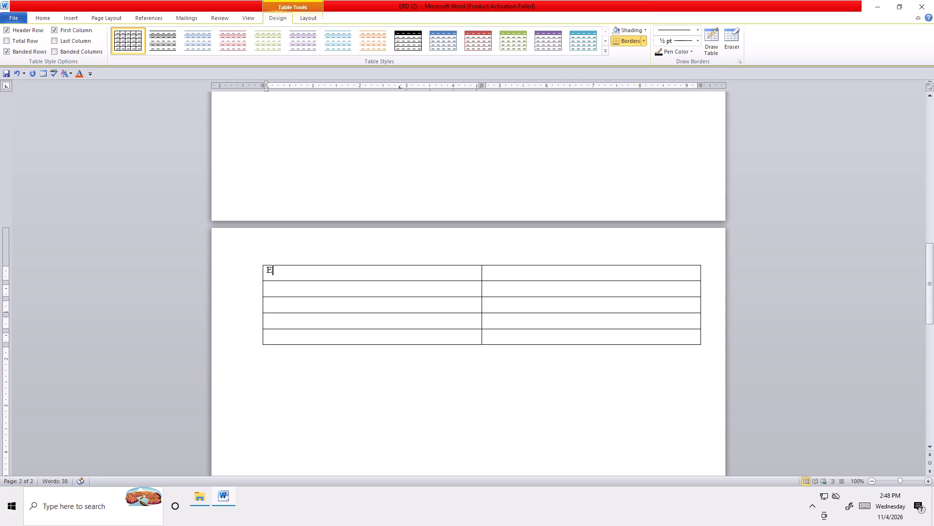
key(n)
text(TITY)
Enter ATTRIBUTES as the second column's heading in the table's top row.
click(550, 272)
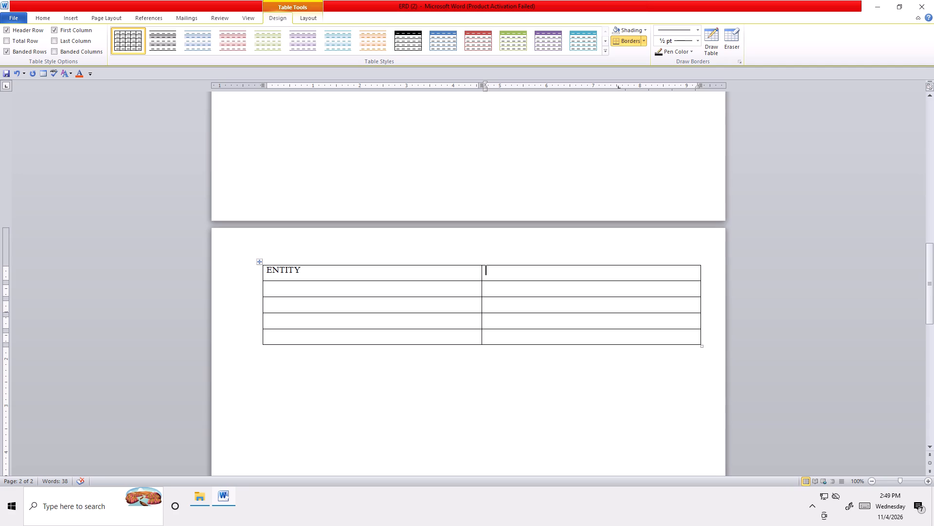
key(a)
text(RR)
key(BackSpace)
key(BackSpace)
text(TTRIB)
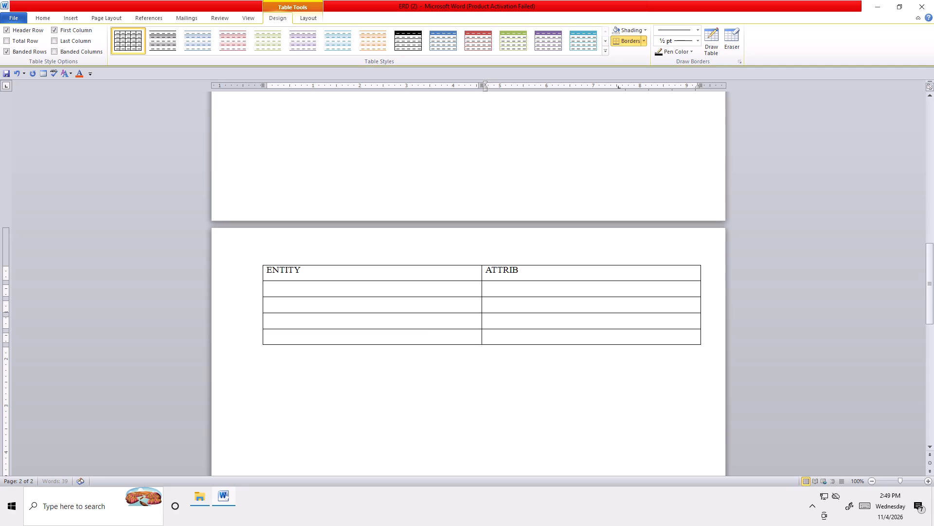
text(UTES)
Enter member as the first entity in the row below the ENTITY heading.
click(287, 287)
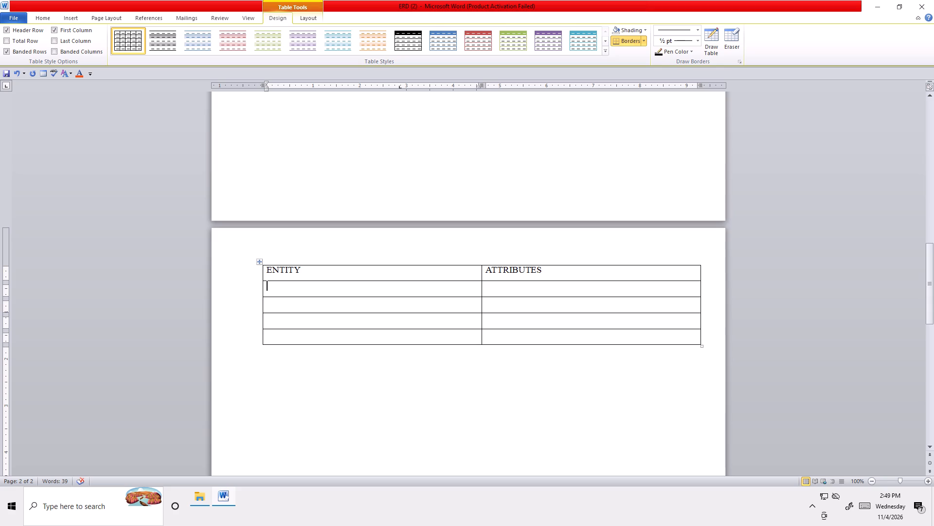
key(m)
key(e)
text(mber)
Enter MeberID(PK) as the first attribute in the member row's ATTRIBUTES cell.
click(483, 284)
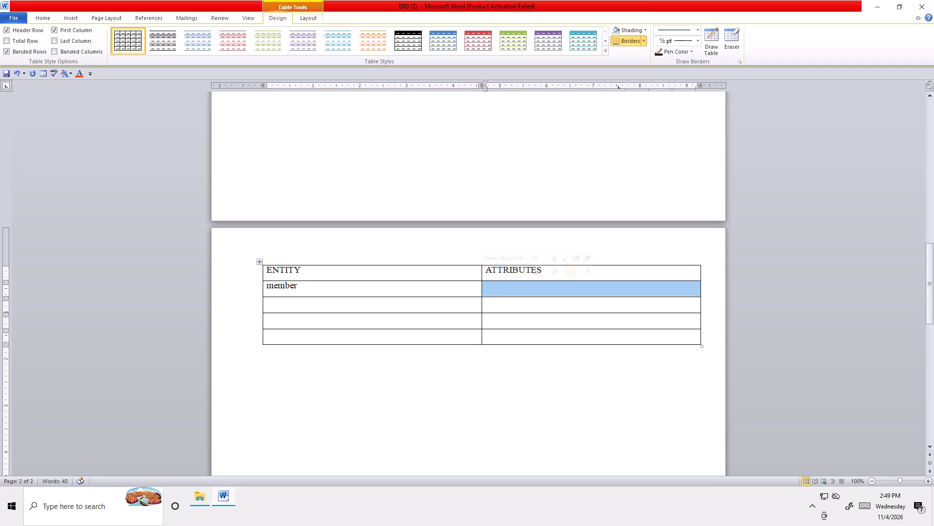
click(497, 286)
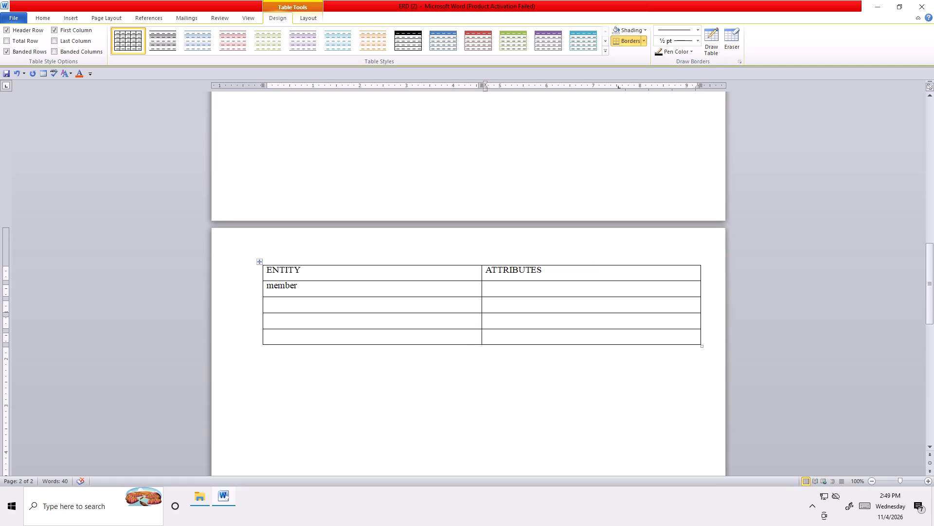
text(me)
text(ber)
key(i)
key(d)
key(shift+parenleft)
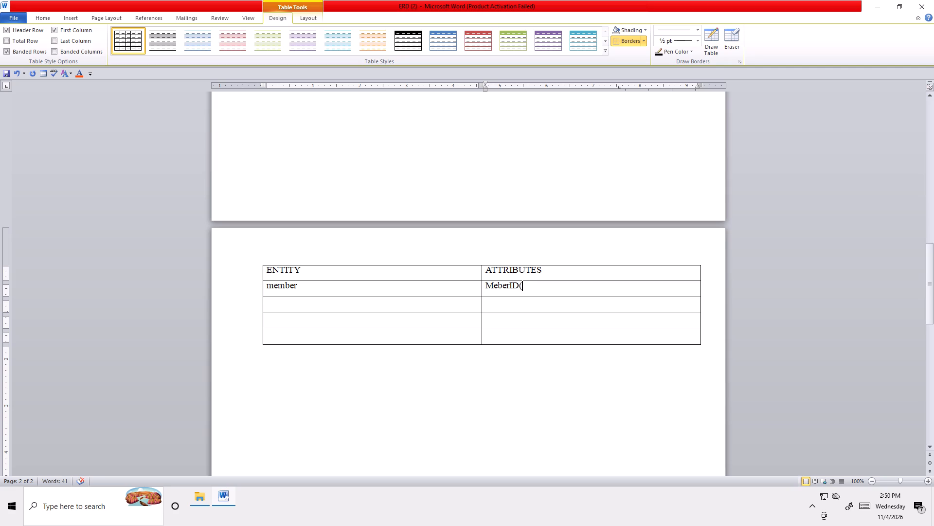
text(PK)
key(shift+parenright)
Extend the member entity's attribute list with ",Title,,FullName," after the primary key.
key(comma)
key(BackSpace)
text(itle)
key(comma)
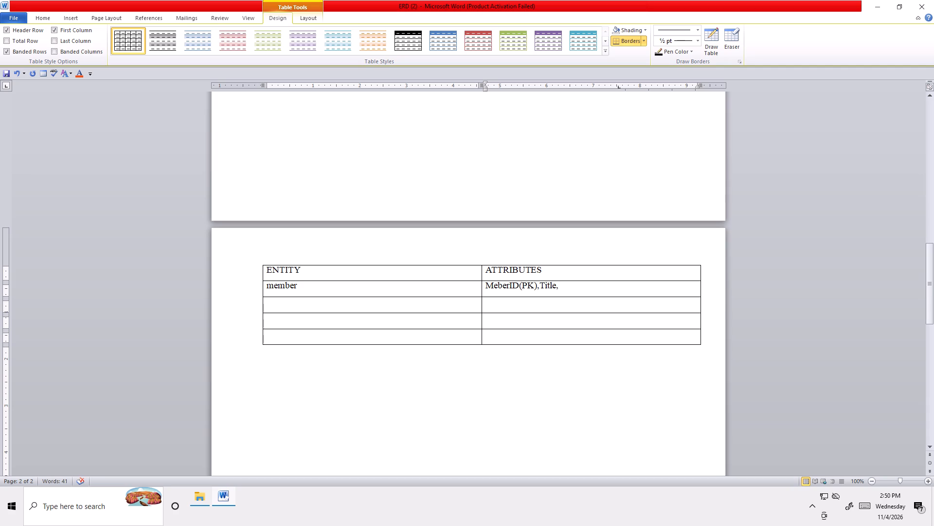
key(comma)
text(ull)
key(n)
text(ame)
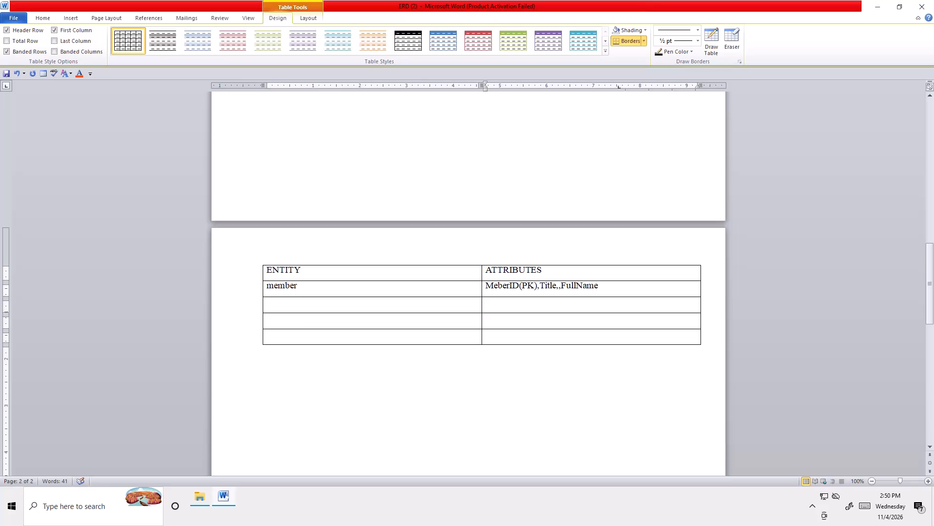
key(period)
key(BackSpace)
key(comma)
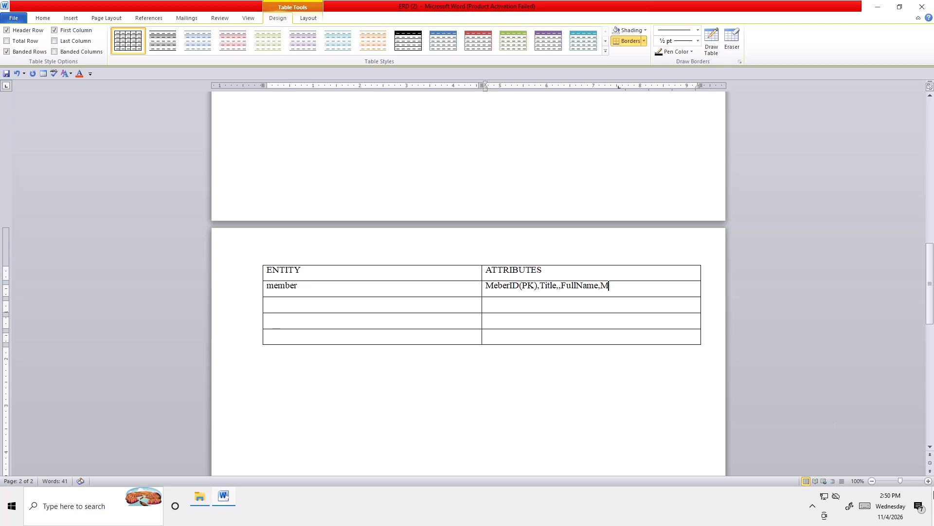
Complete the member entity's attribute list with "MemberType,Contact" after FullName.
text(ember)
key(period)
key(BackSpace)
key(comma)
key(BackSpace)
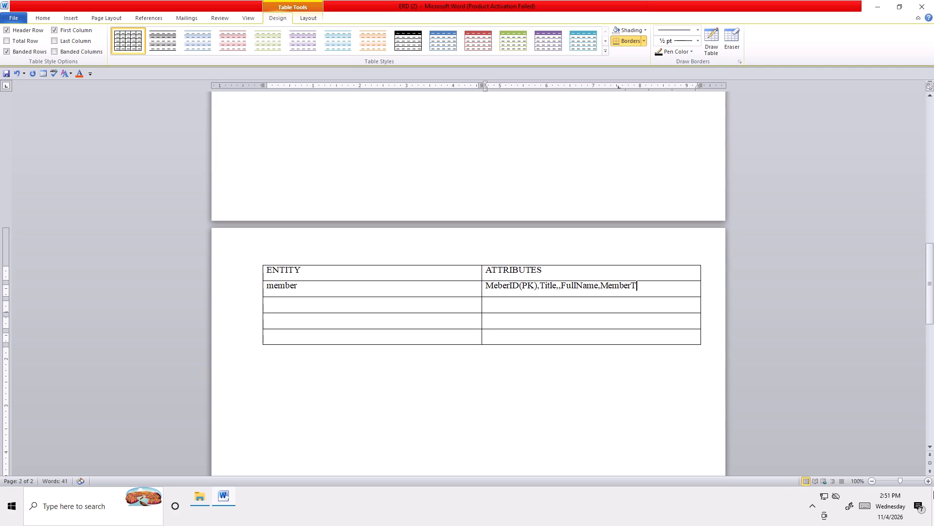
text(ype)
key(comma)
key(c)
text(on)
text(tact)
Enter Book as the second entity, in the ENTITY column below member.
click(269, 304)
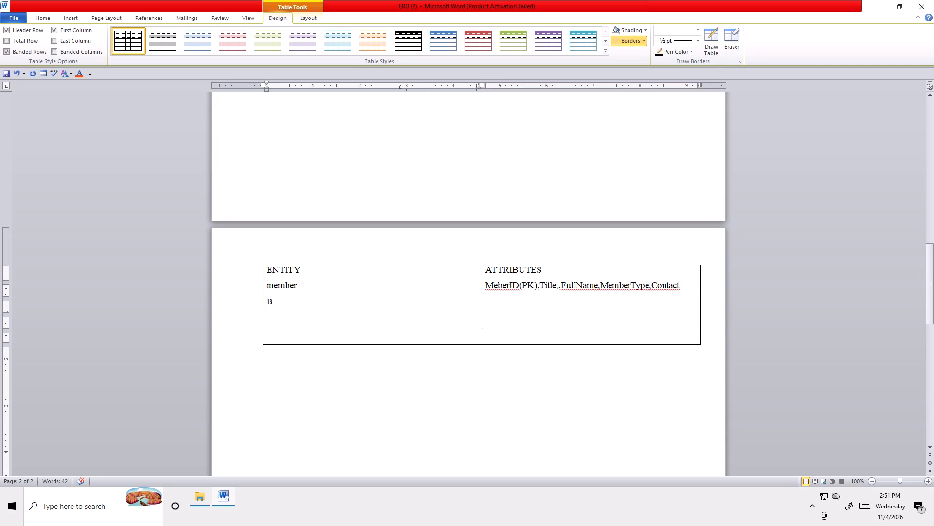
text(ook)
Enter BookID(PK) as the first attribute in the Book row's ATTRIBUTES cell.
click(483, 305)
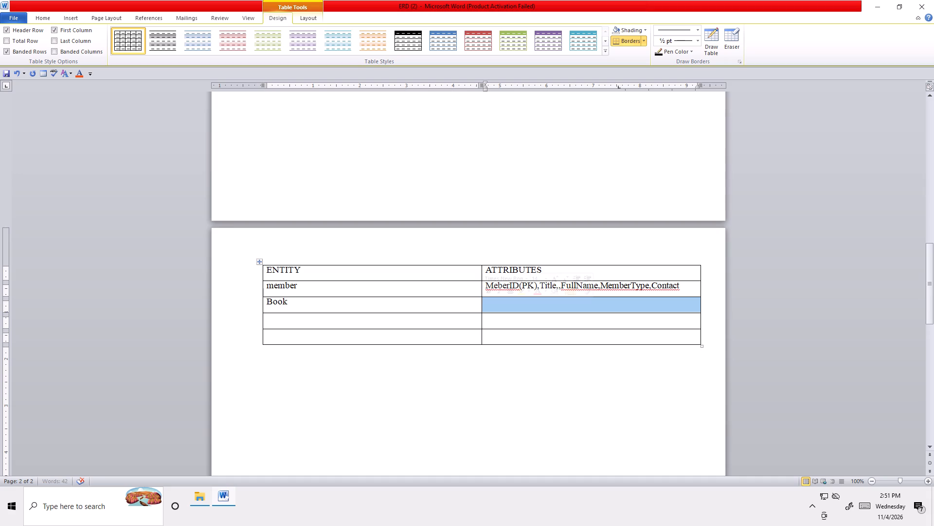
click(516, 301)
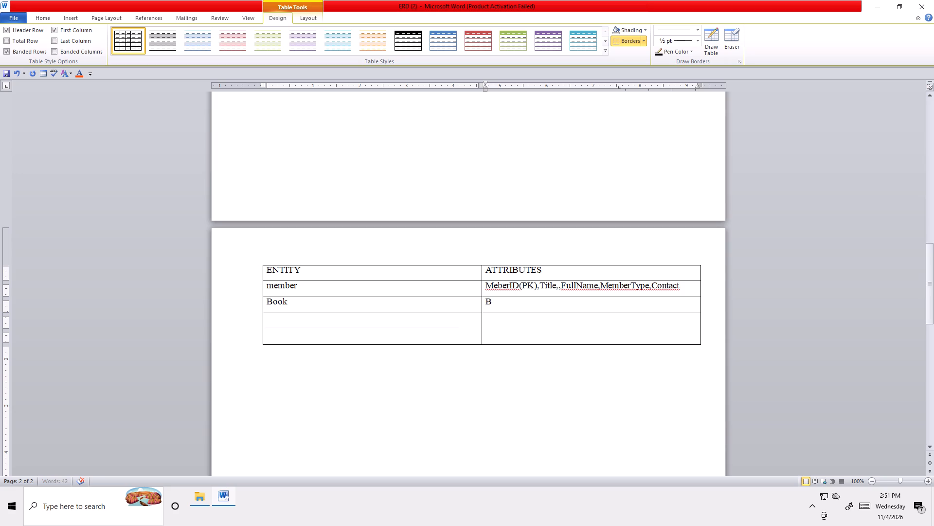
text(ook)
key(i)
key(d)
key(shift+parenleft)
text(PK)
key(shift+parenright)
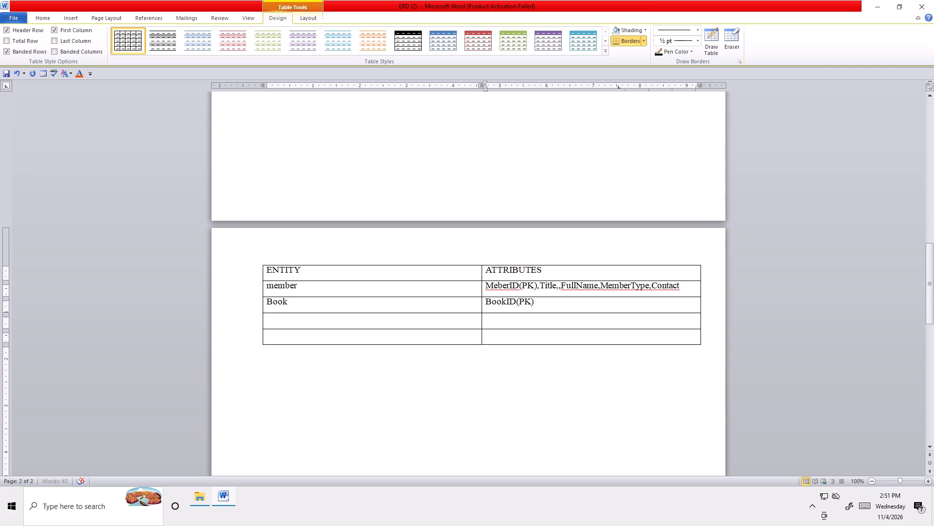
Add Title as the Book entity's second attribute, separated from the primary key by a comma and a space.
key(comma)
key(space)
key(i)
text(TLE)
key(BackSpace)
key(BackSpace)
key(BackSpace)
key(BackSpace)
key(BackSpace)
key(t)
key(BackSpace)
text(itle)
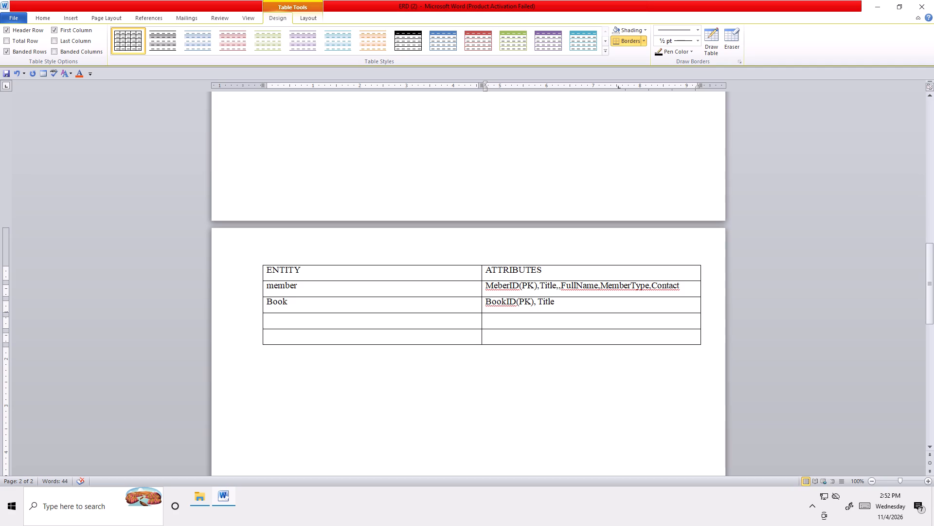
Add Category(FK) after Title in the Book entity's attribute list, separated by a comma and a space.
text(,)
key(space)
text(ate)
text(gory)
text(,)
key(space)
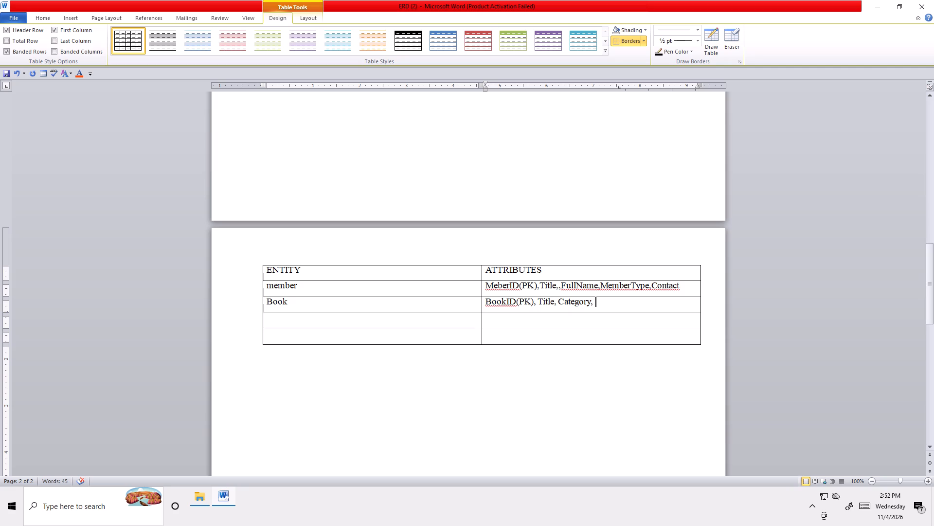
key(BackSpace)
key(BackSpace)
key(shift+parenleft)
text(FK)
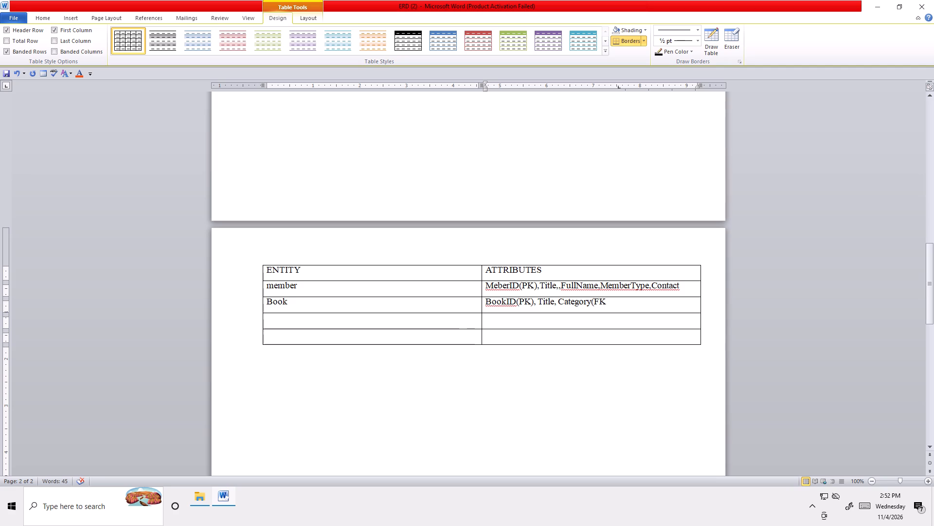
key(shift+parenright)
Complete the Book entity's attribute list with CopiesAvailable after Category(FK), separated by a comma and a space.
text(,)
key(space)
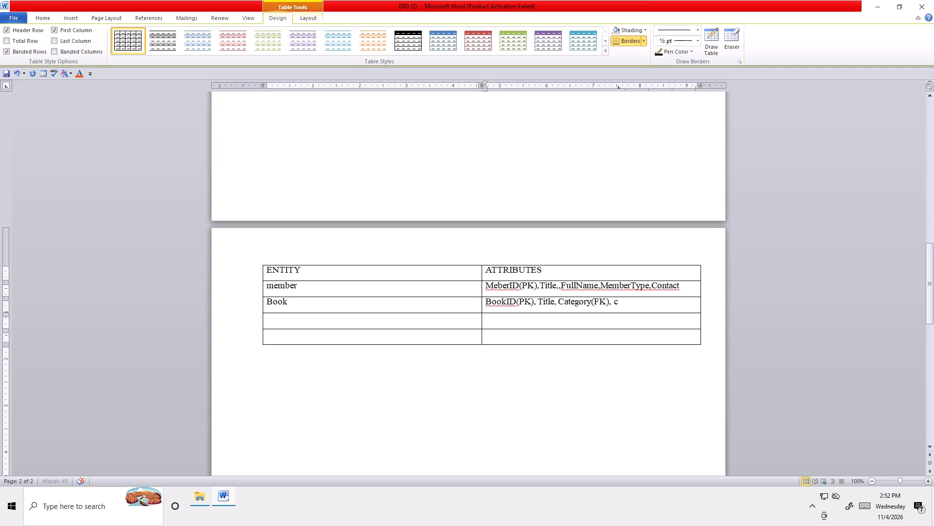
key(BackSpace)
key(c)
key(BackSpace)
key(c)
text(op)
text(ies)
text(,)
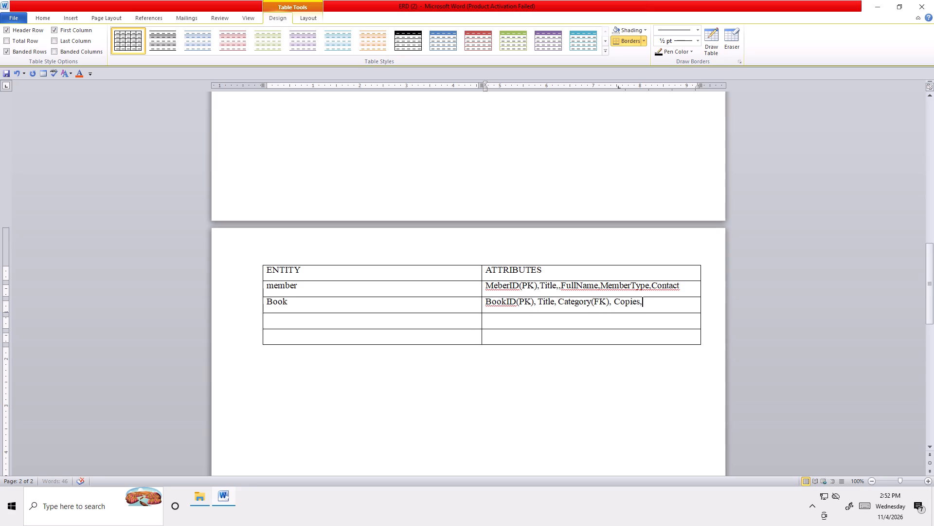
key(space)
key(BackSpace)
key(BackSpace)
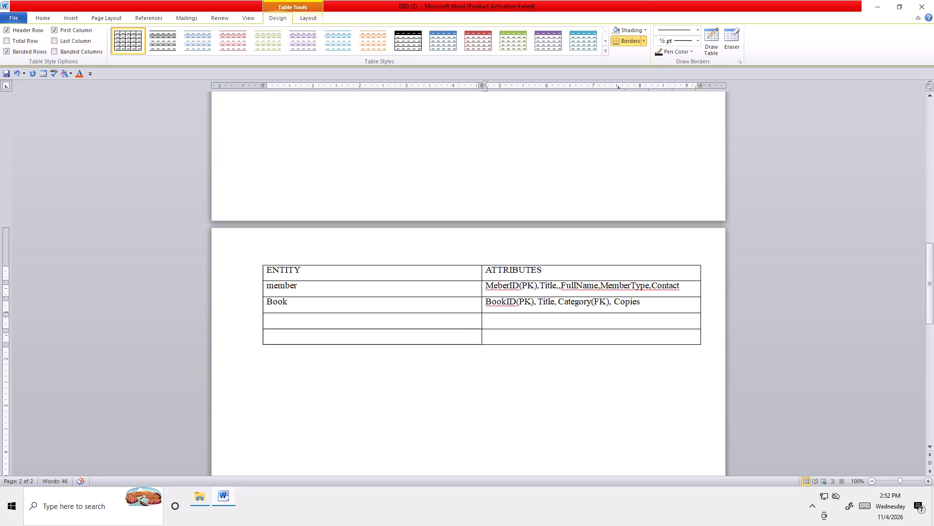
key(a)
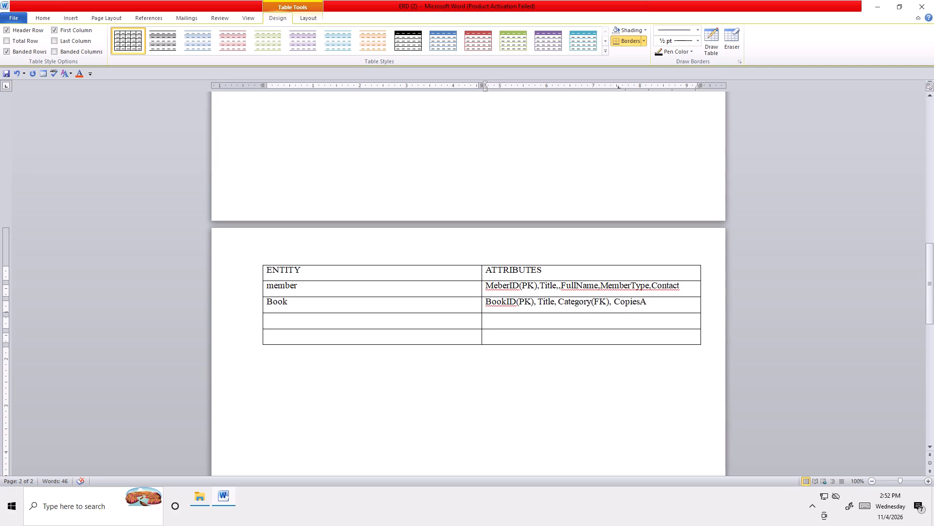
text(va)
text(il)
text(ablr)
key(BackSpace)
key(e)
Enter Category as the entity name in the ENTITY cell below Book.
click(269, 320)
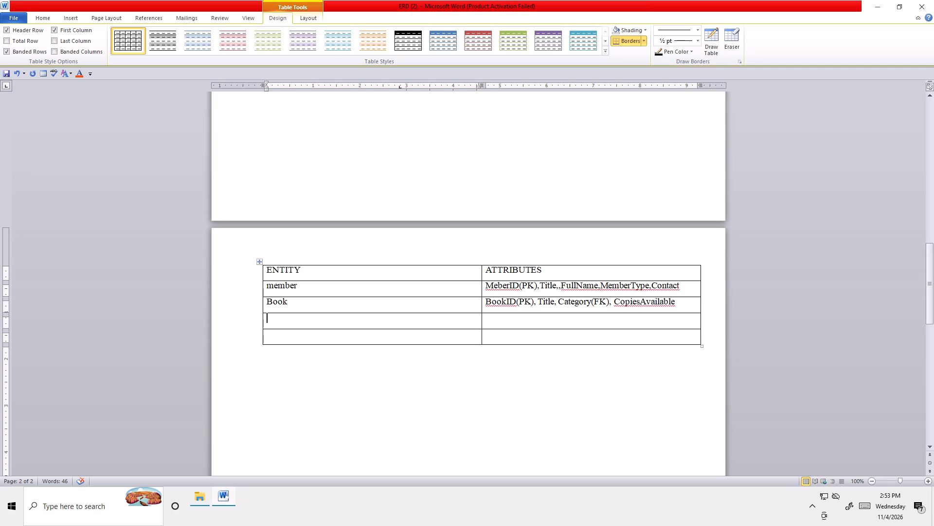
key(c)
text(ate)
text(gory)
Enter CategoryID(FK) as the first attribute in the Category row's ATTRIBUTES cell.
click(514, 321)
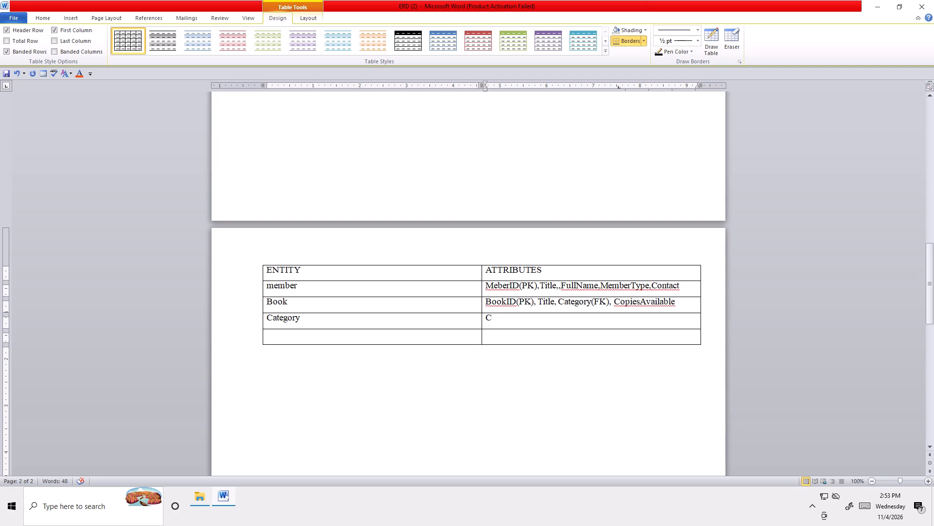
text(ategory)
text(ID)
key(shift+parenleft)
text(FK)
key(shift+parenright)
Add CategoryName after CategoryID(FK), separated by a comma and a space, and end the list with a trailing comma and space.
text(,)
key(space)
text(ate)
text(go)
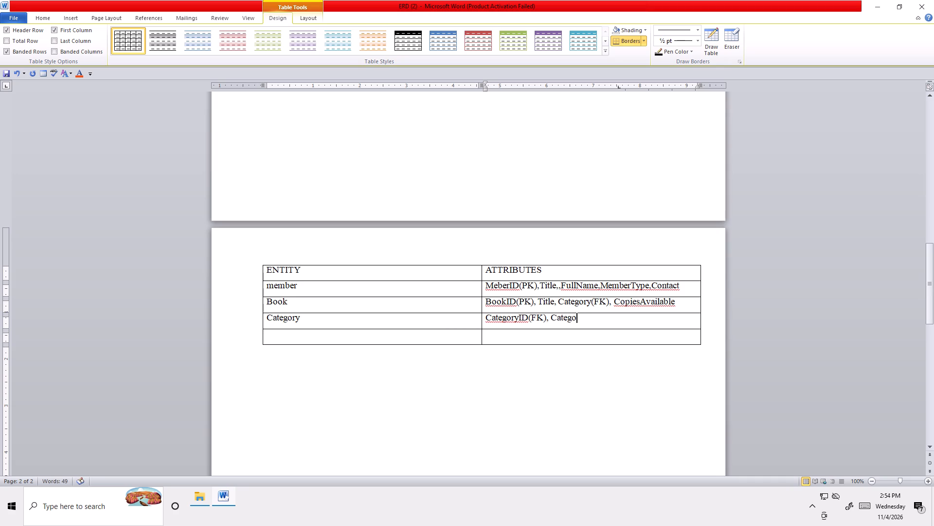
text(ry)
key(n)
key(BackSpace)
text(ame)
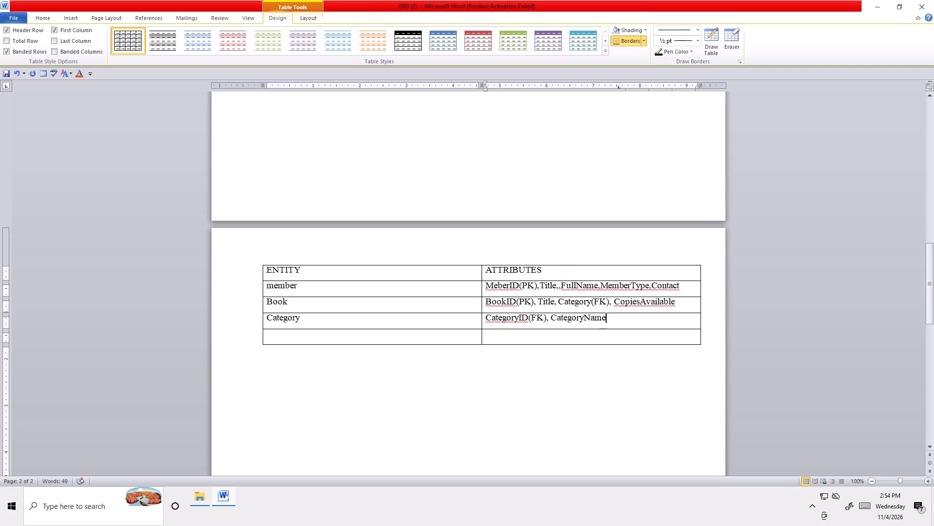
text(,)
key(space)
Enter Loan as the entity name in the ENTITY cell of the table's last row.
click(286, 338)
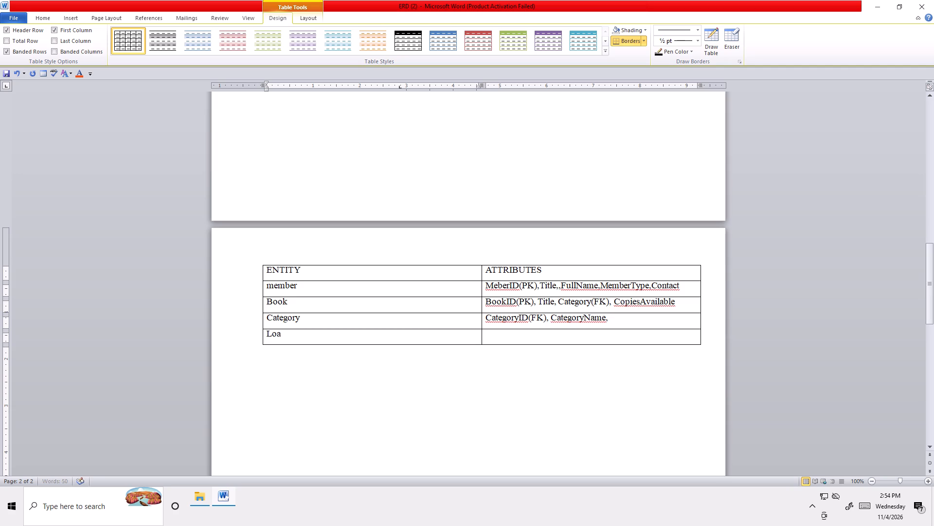
Enter LoanID(FK) as the first attribute in the Loan row's ATTRIBUTES cell, with FK in capitals.
click(507, 338)
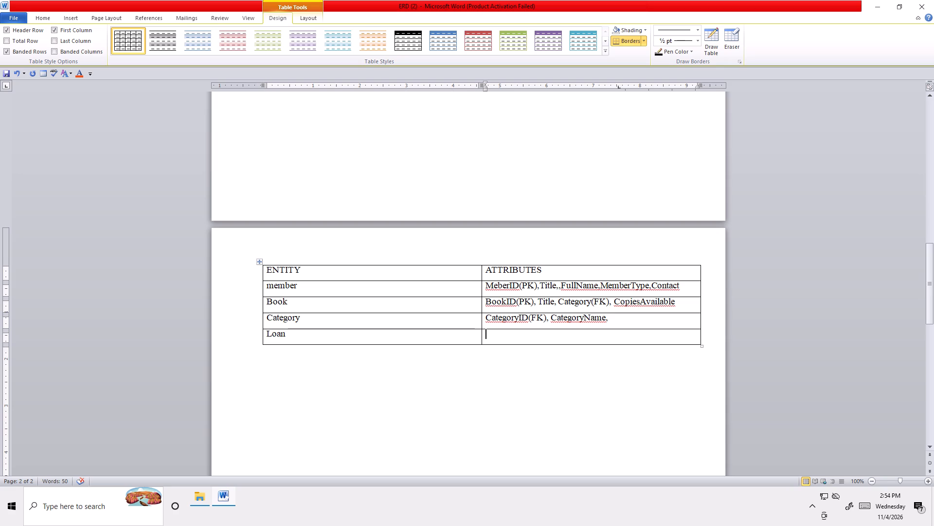
key(l)
text(oan)
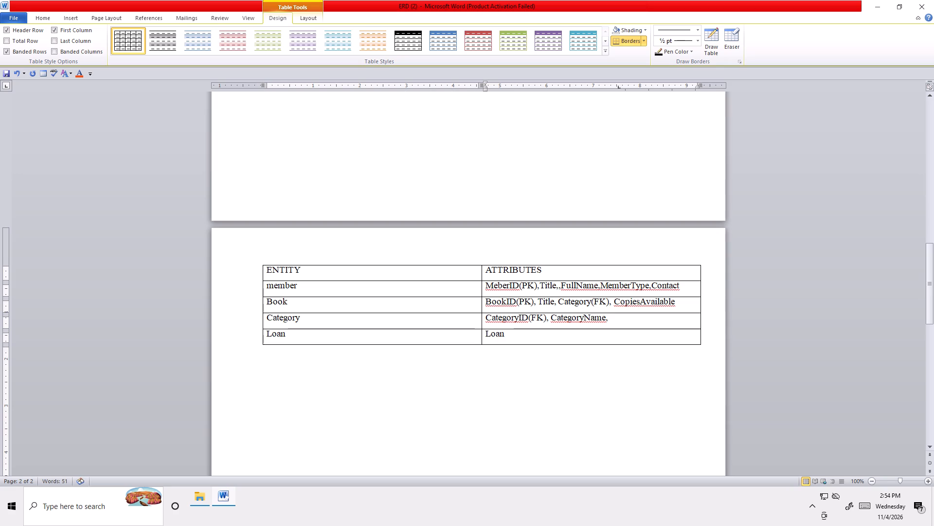
text(ID)
key(BackSpace)
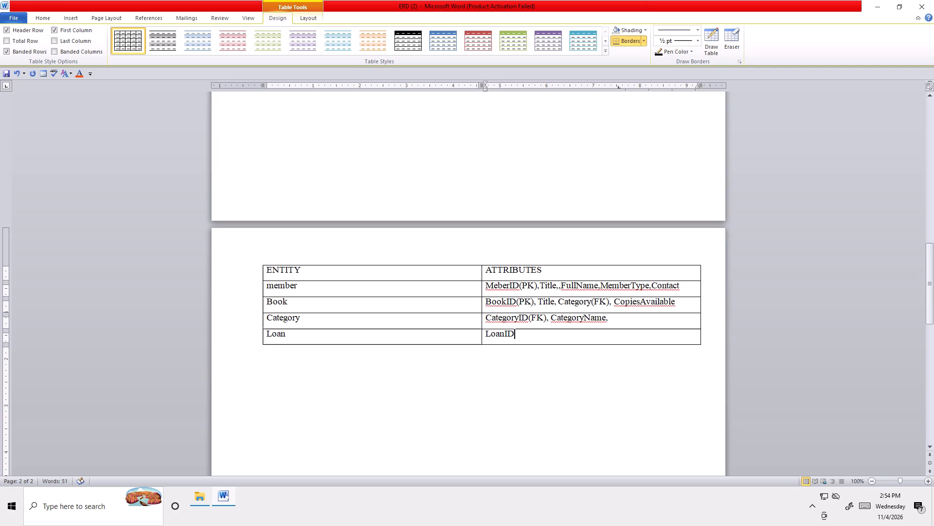
key(BackSpace)
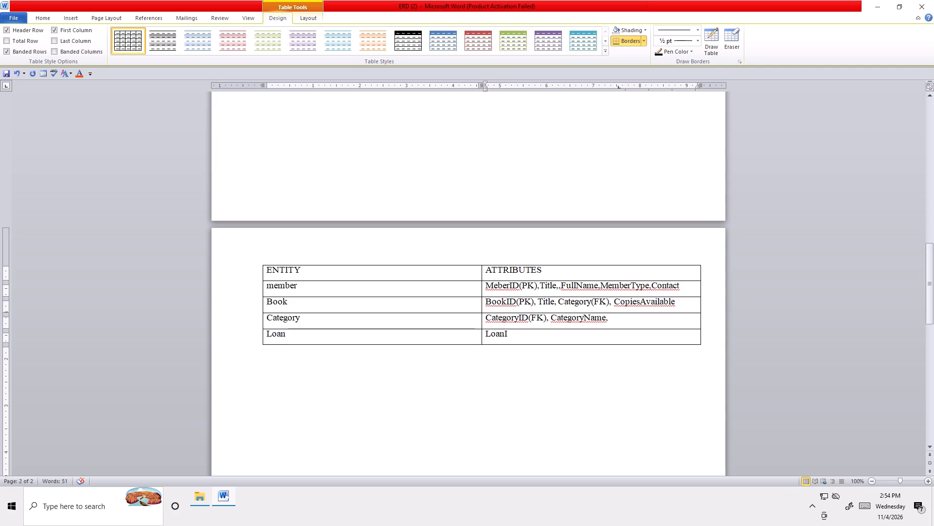
key(d)
key(BackSpace)
key(shift+parenleft)
text(fk)
key(shift+parenright)
key(Left)
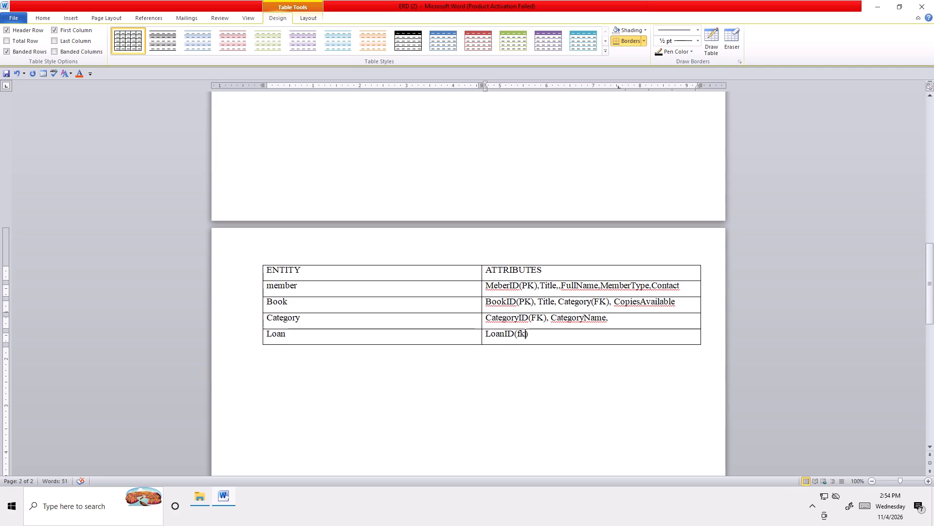
key(BackSpace)
key(BackSpace)
text(FK)
Add CategoryID(FK) after LoanID(FK) in the Loan row's ATTRIBUTES cell, separated by a comma and a space.
key(Right)
text(,)
key(space)
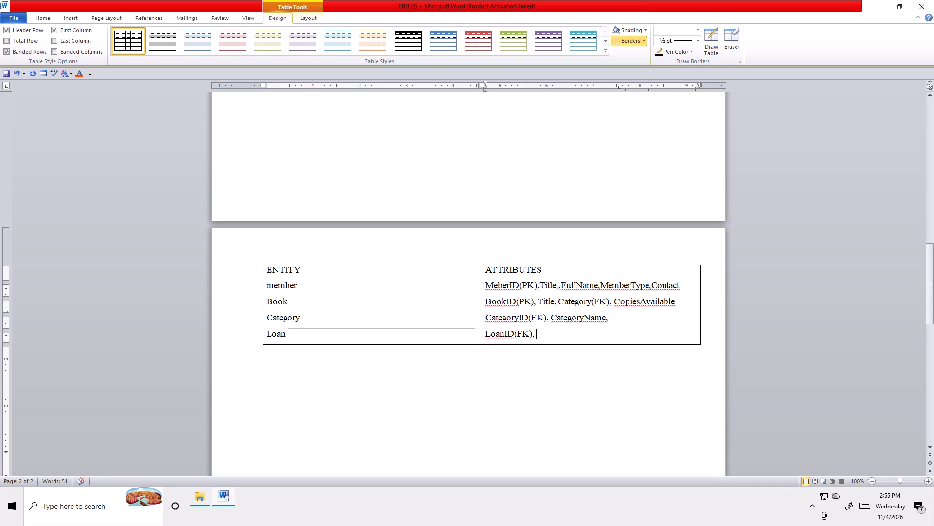
key(c)
key(BackSpace)
text(ate)
text(gory)
text(ID)
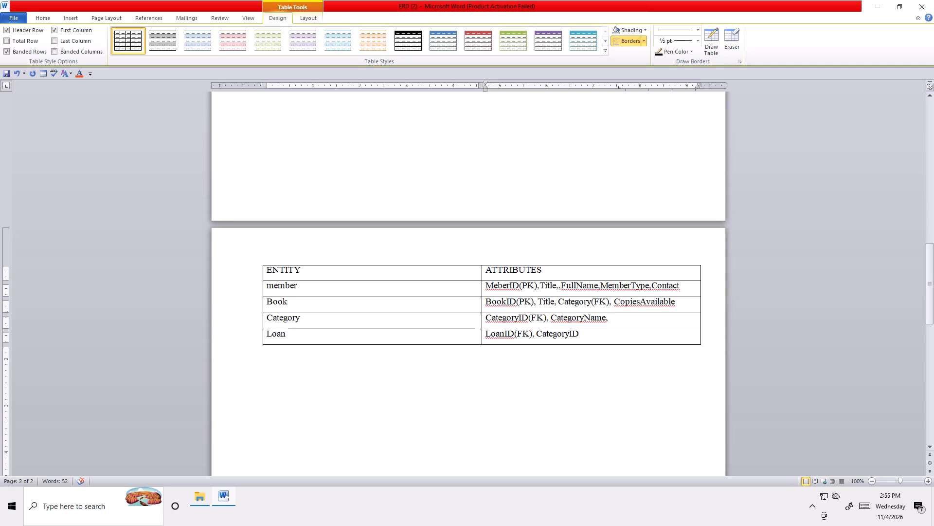
key(shift+parenleft)
text(FK)
key(shift+parenright)
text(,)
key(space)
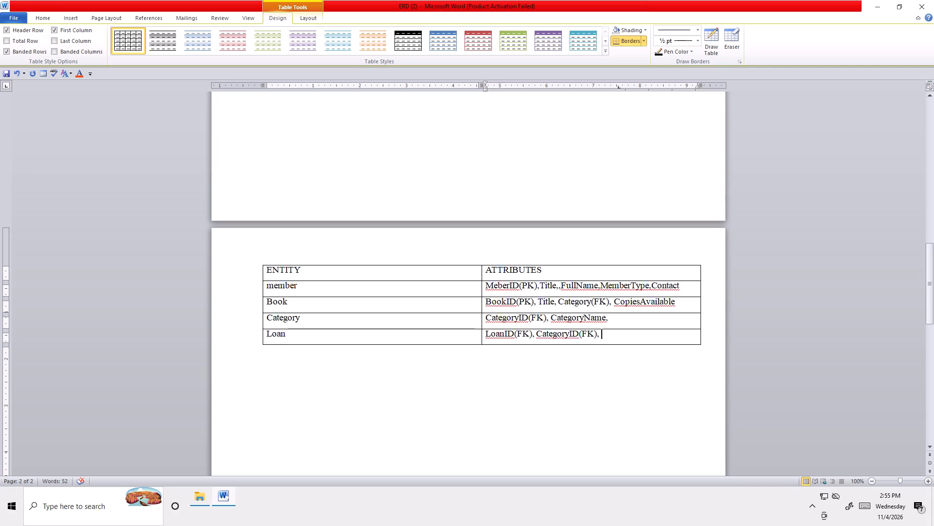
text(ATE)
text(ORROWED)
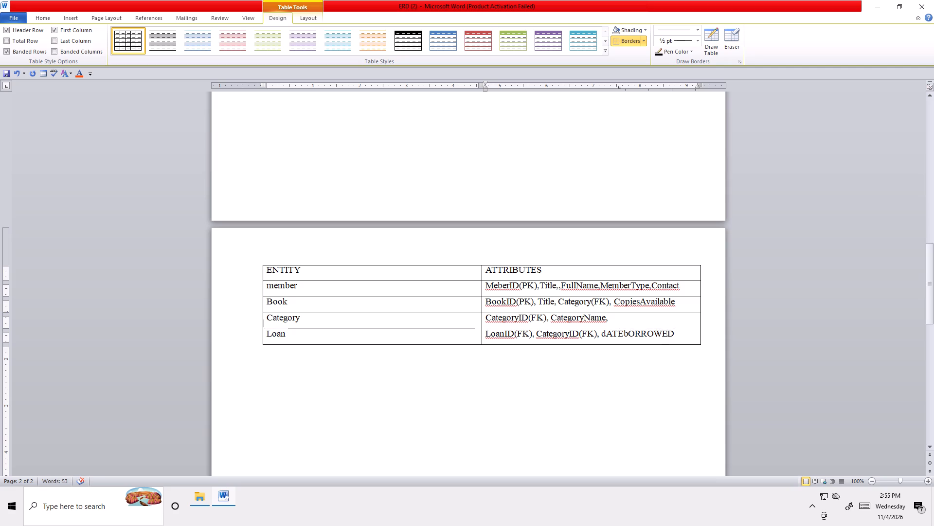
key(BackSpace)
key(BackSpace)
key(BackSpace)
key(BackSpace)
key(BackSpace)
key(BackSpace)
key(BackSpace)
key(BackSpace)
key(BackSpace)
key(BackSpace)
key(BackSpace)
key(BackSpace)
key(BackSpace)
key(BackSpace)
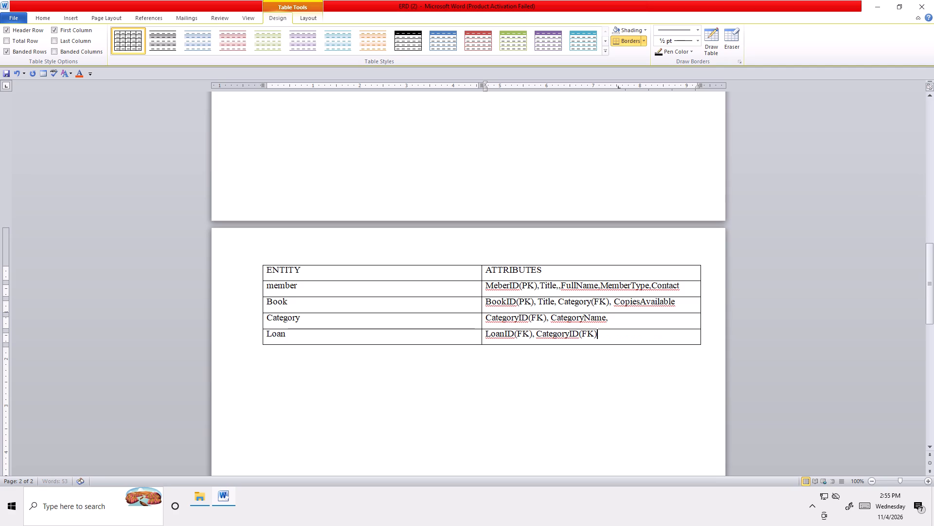
Add DateBorrowed after CategoryID(FK) in the Loan row's attributes, separated by a comma and a space.
text(,)
key(space)
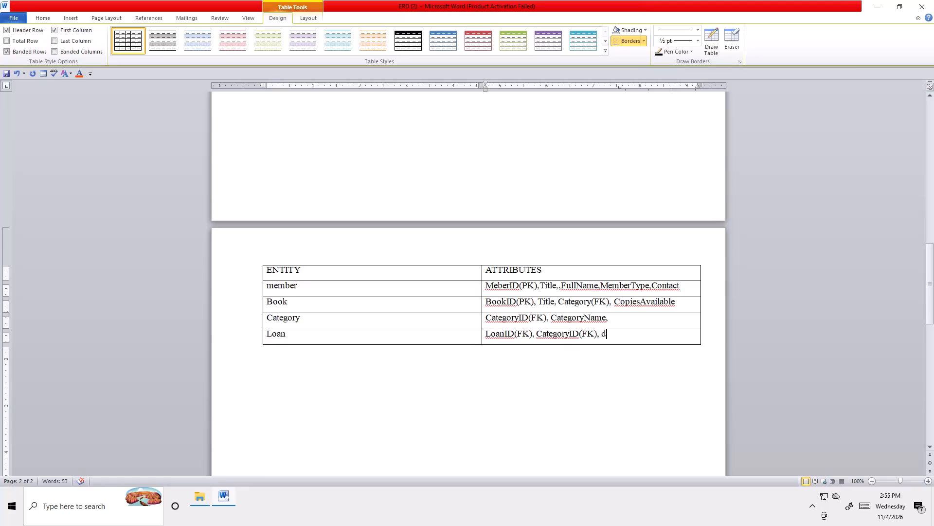
key(BackSpace)
key(d)
key(BackSpace)
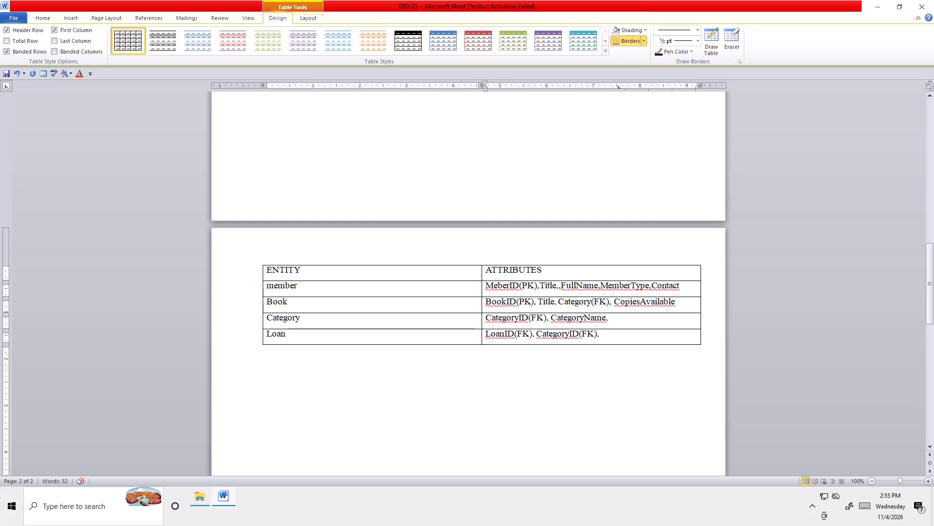
key(BackSpace)
key(d)
text(ate)
key(b)
text(orrowed)
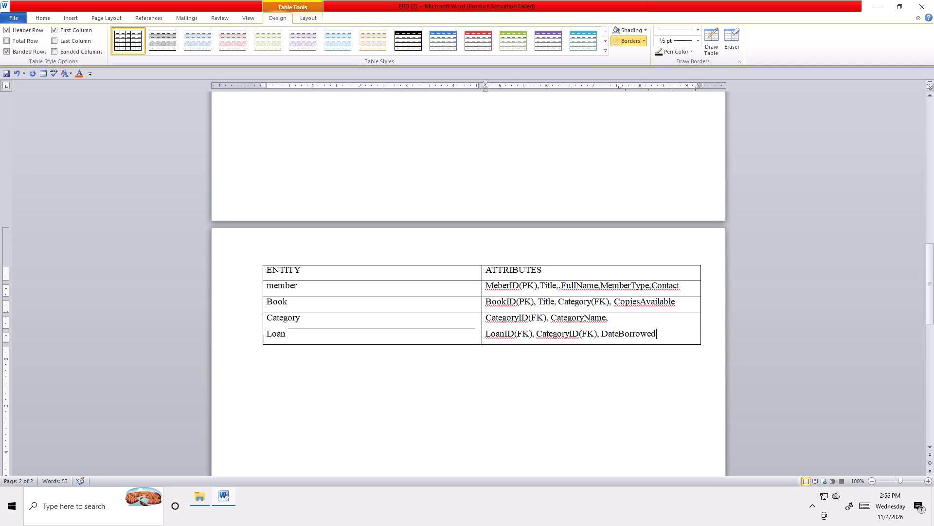
Add DueDate after DateBorrowed in the Loan row's attributes, separated by a comma and a space.
text(,)
key(space)
key(d)
text(ue)
key(d)
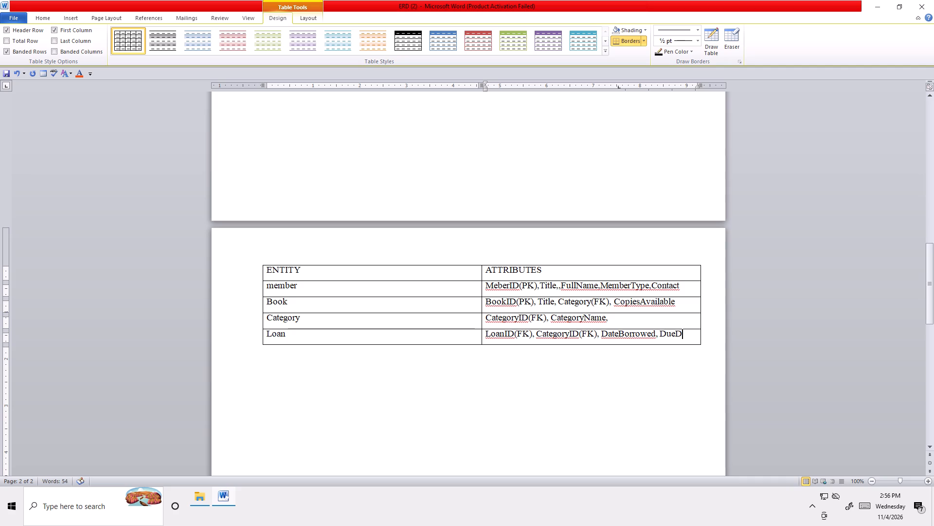
text(ar)
key(BackSpace)
text(te)
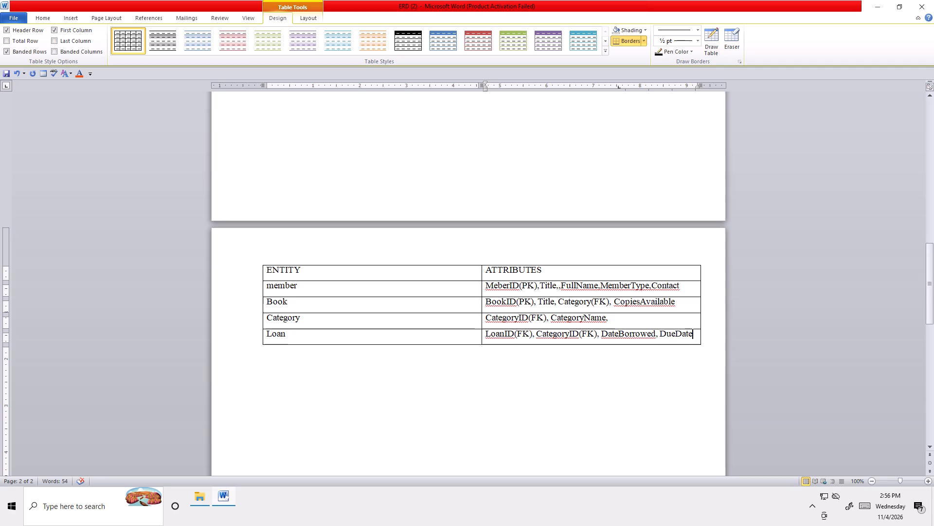
Add DateReturned as the last attribute in the Loan row, separated from DueDate by a comma and a space.
text(,)
key(space)
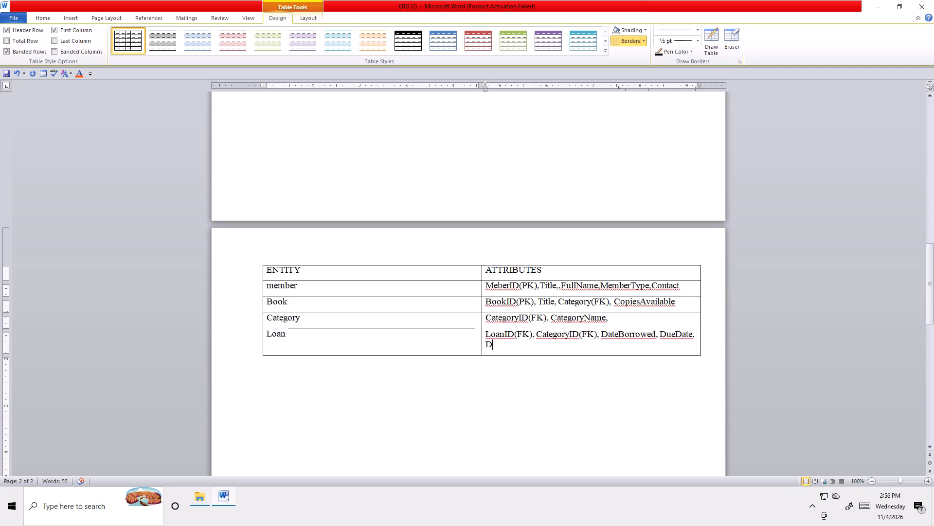
text(ate)
text(etur)
text(ned)
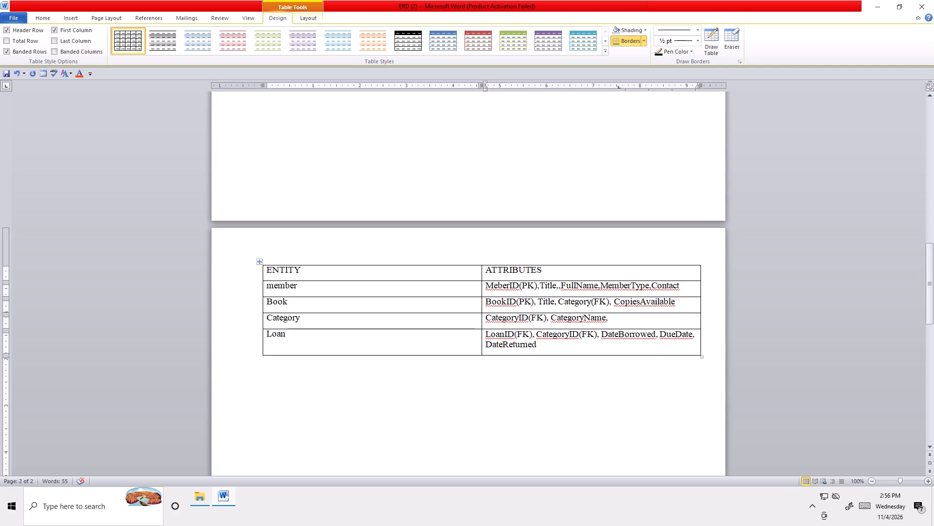
Change the key marker of LoanID in the Loan row to PK.
click(527, 335)
key(BackSpace)
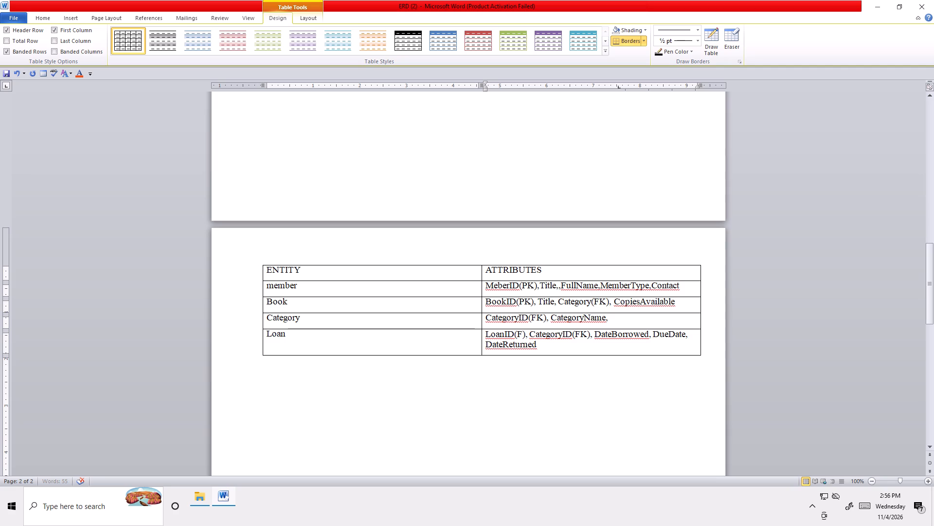
key(BackSpace)
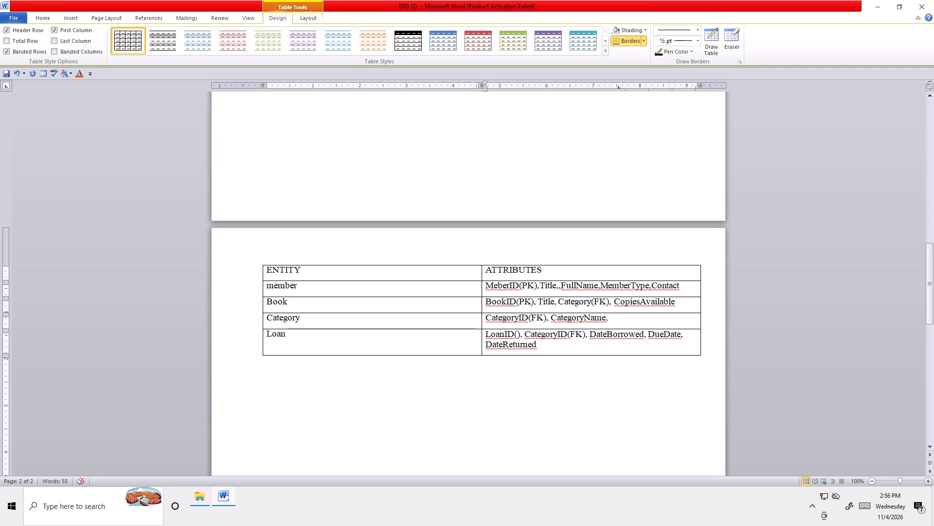
text(PK)
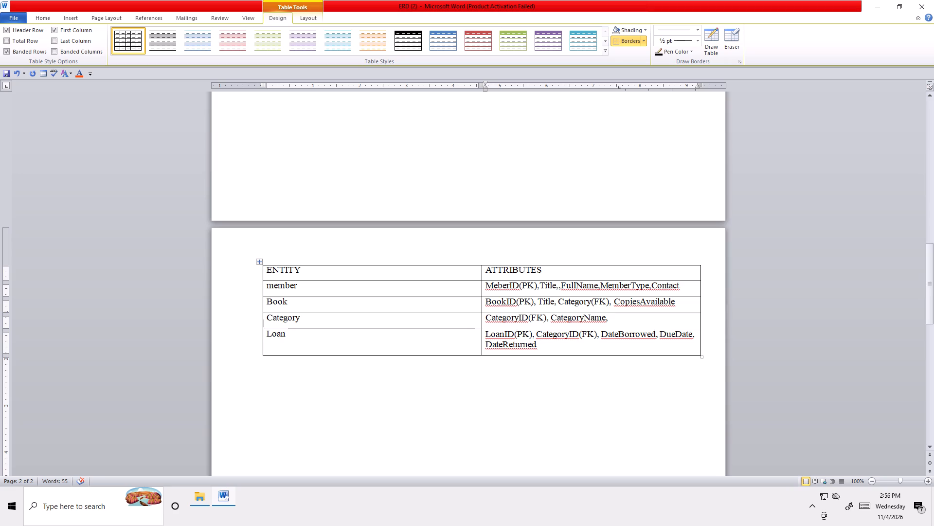
Change the key marker of CategoryID in the Category row to PK.
click(536, 317)
key(BackSpace)
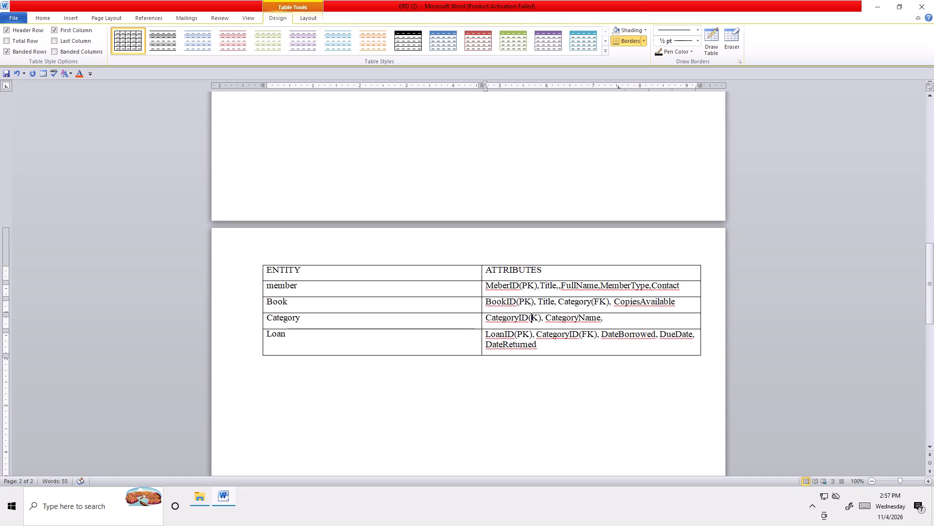
key(p)
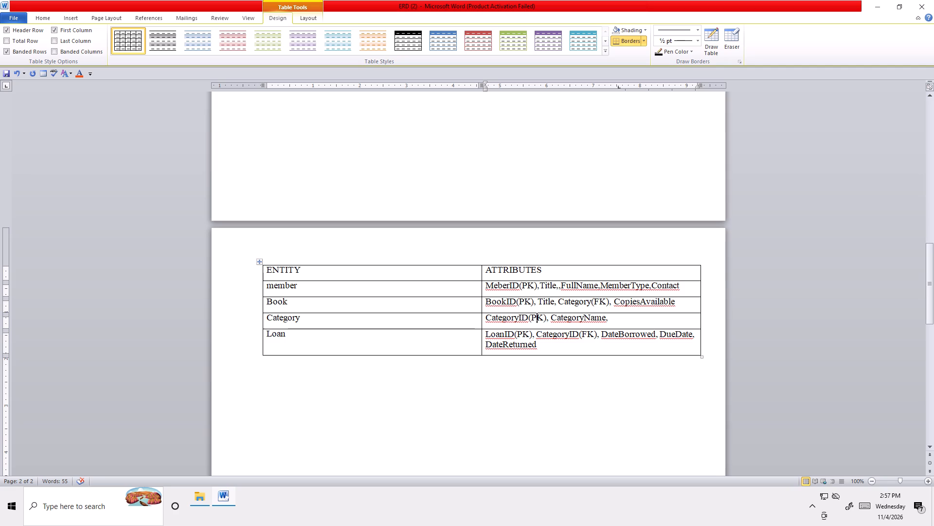
Insert a space between MeberID and (PK) in the member row's ATTRIBUTES cell.
click(518, 285)
key(space)
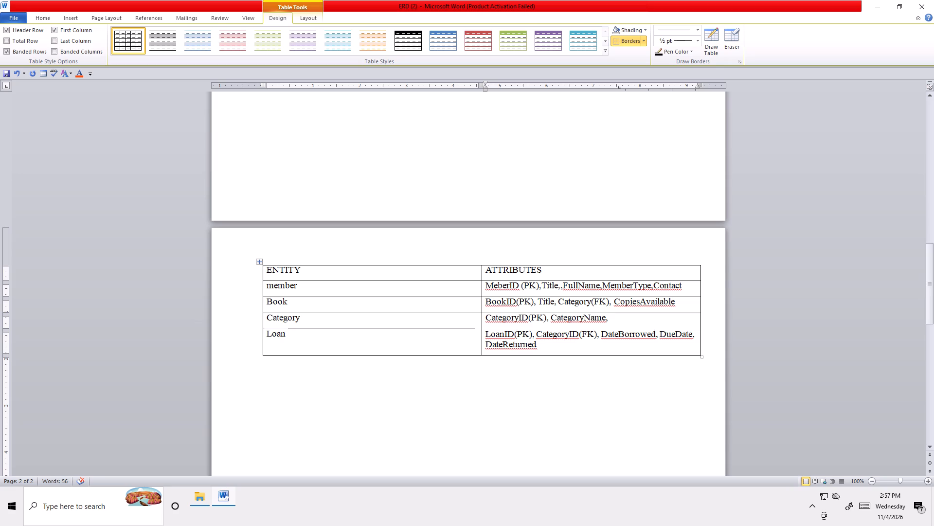
Correct the flagged attributes in the Category row to Category ID and Category Name using the spelling suggestions.
right_click(493, 319)
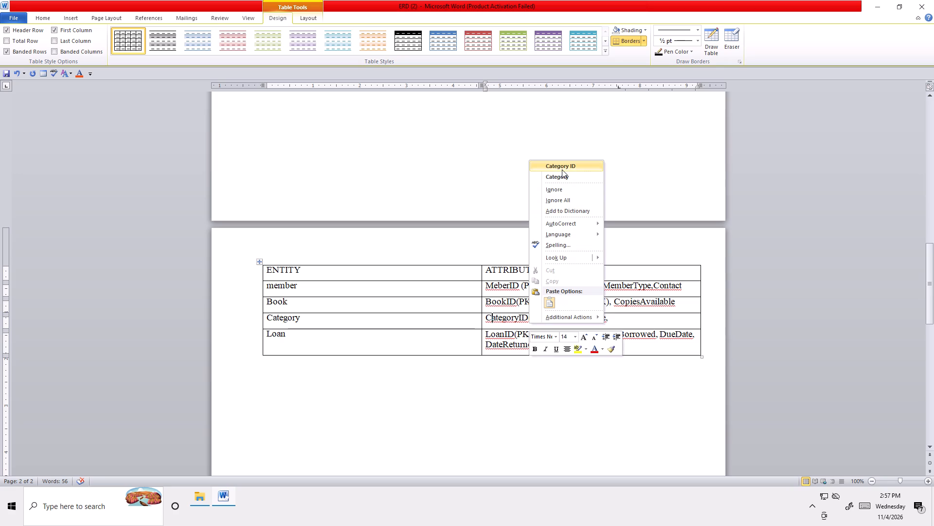
click(563, 167)
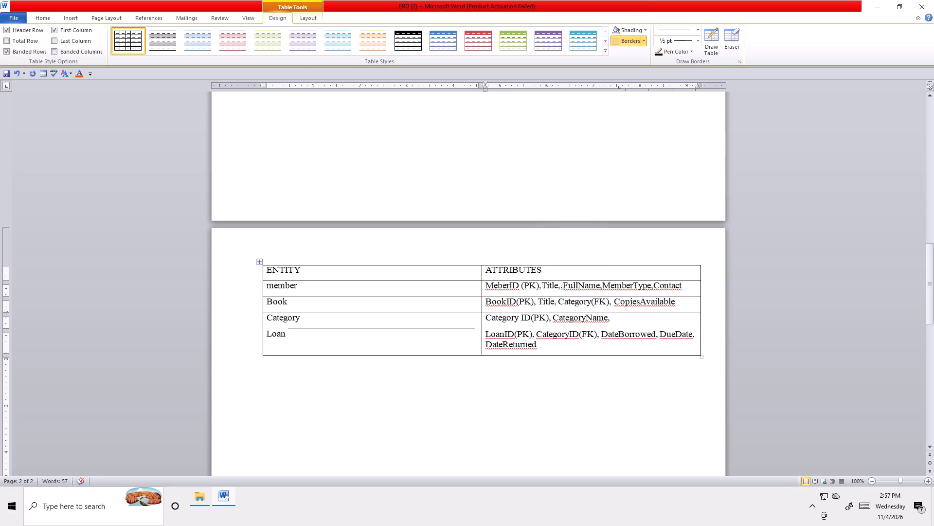
right_click(576, 319)
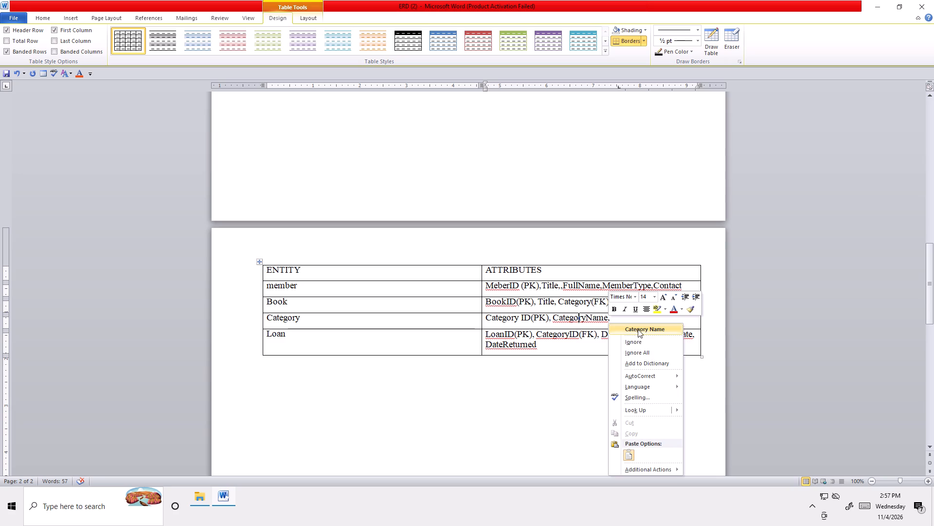
click(640, 326)
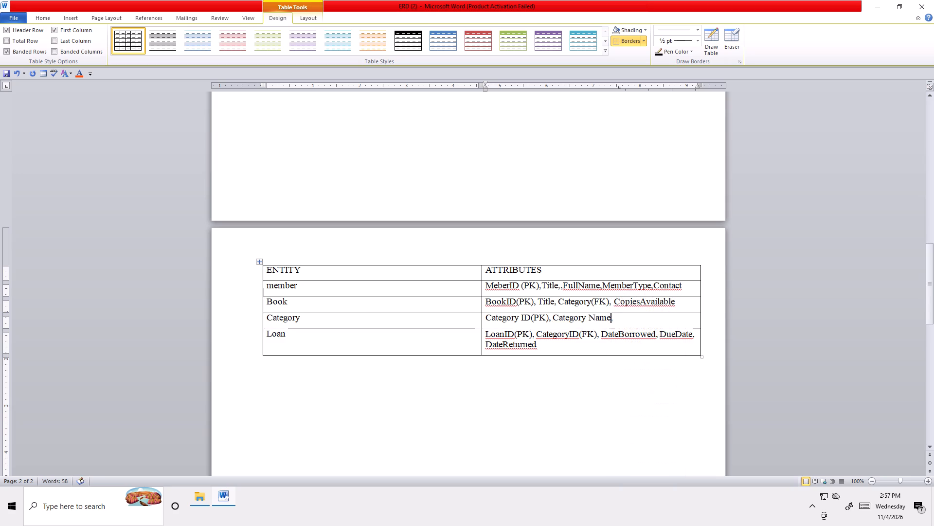
Apply the spaced spelling suggestions in the Loan row: Loan ID, Category ID, Date Borrowed, Date Returned and Due Date.
right_click(563, 341)
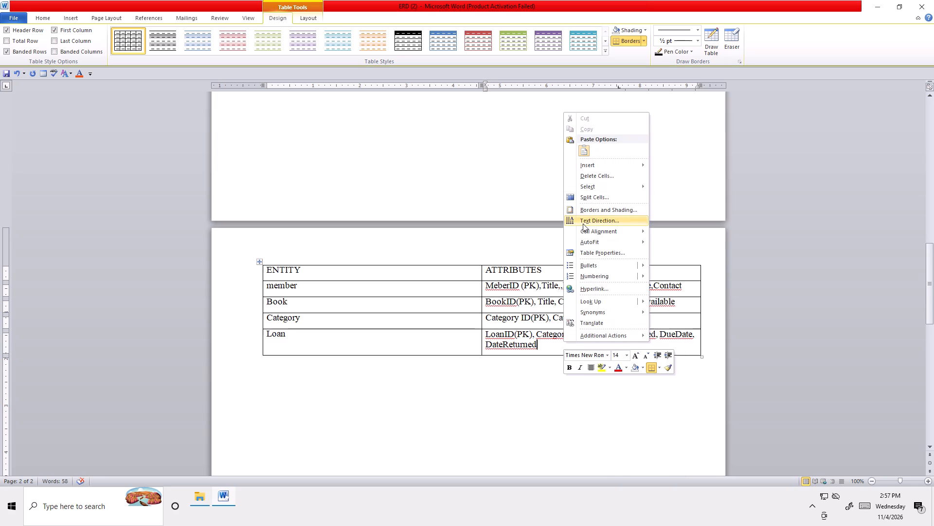
right_click(499, 333)
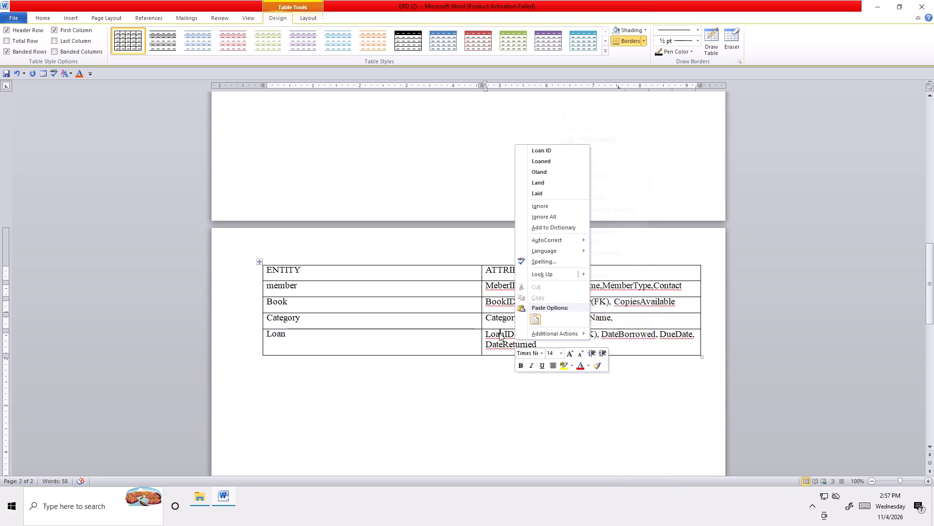
click(550, 150)
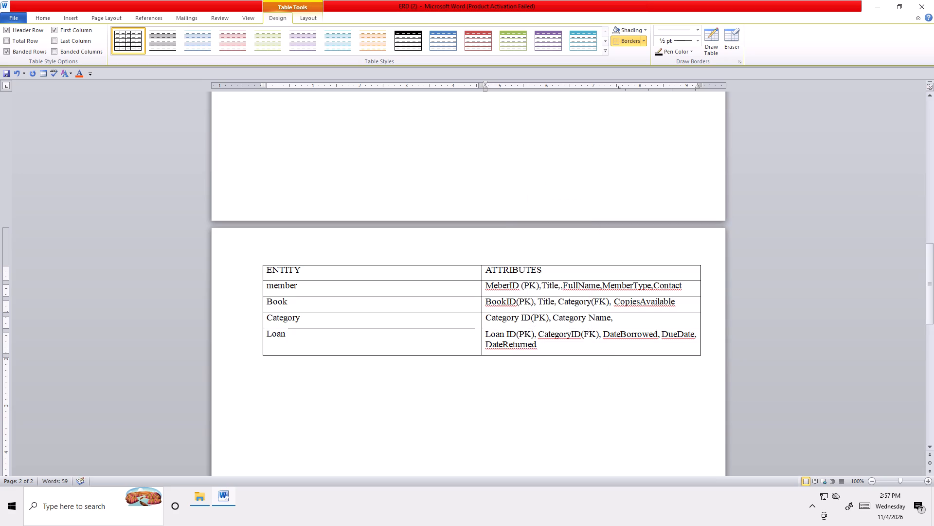
right_click(561, 334)
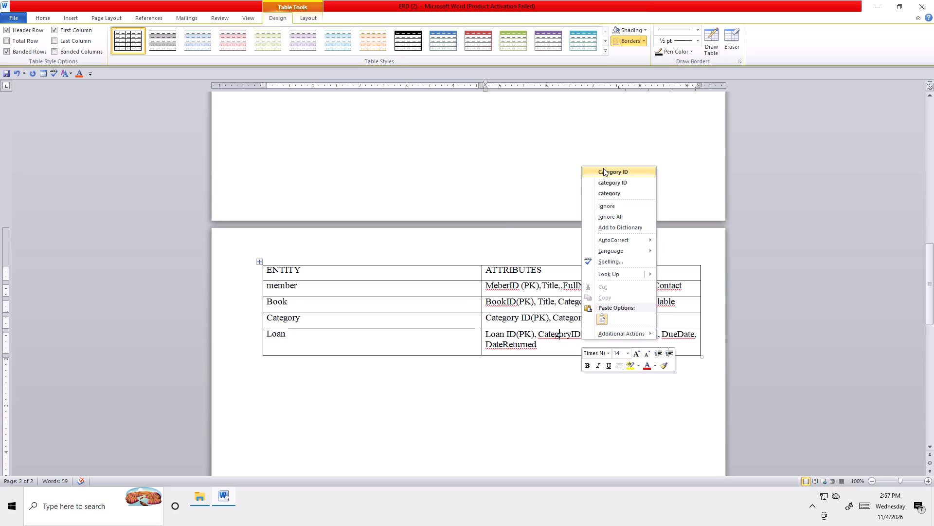
click(605, 169)
right_click(642, 334)
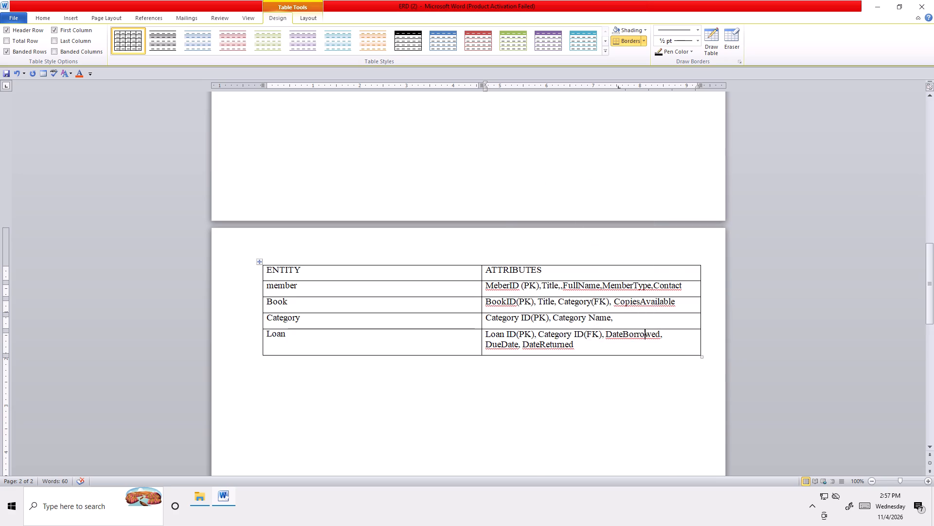
click(690, 195)
right_click(551, 347)
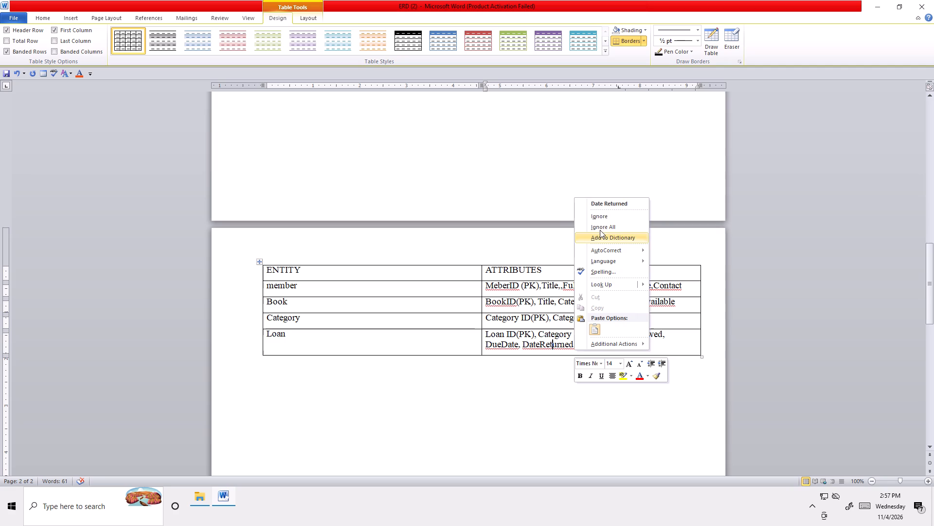
click(600, 206)
right_click(491, 347)
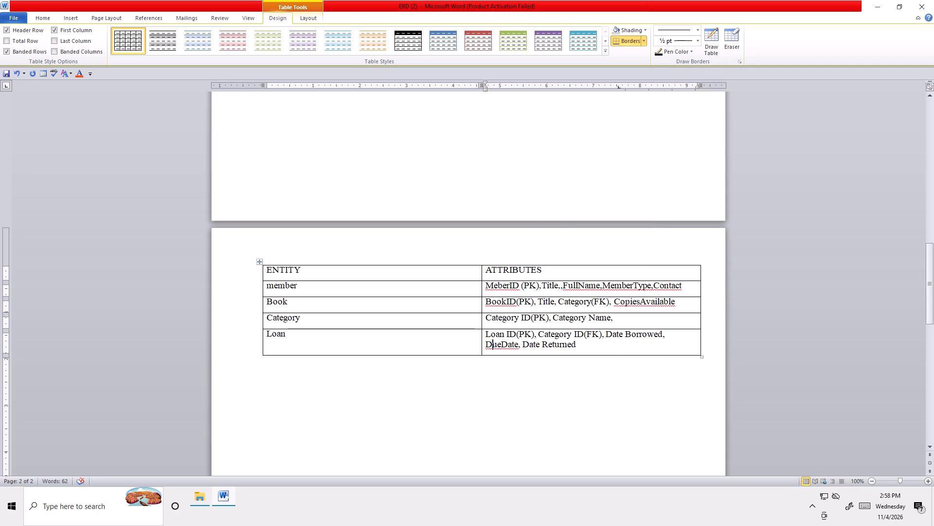
click(539, 207)
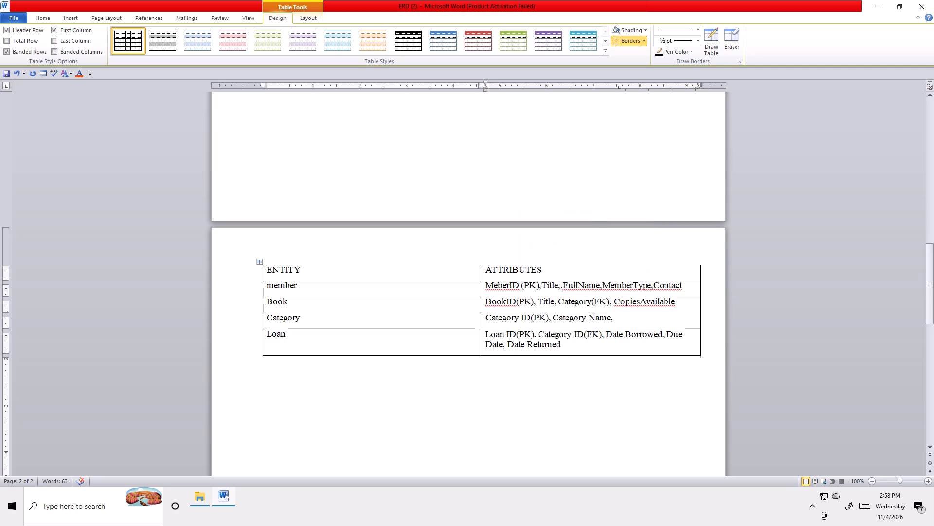
Correct BookID in the Book row to Book ID using the spelling suggestion.
right_click(497, 304)
click(563, 118)
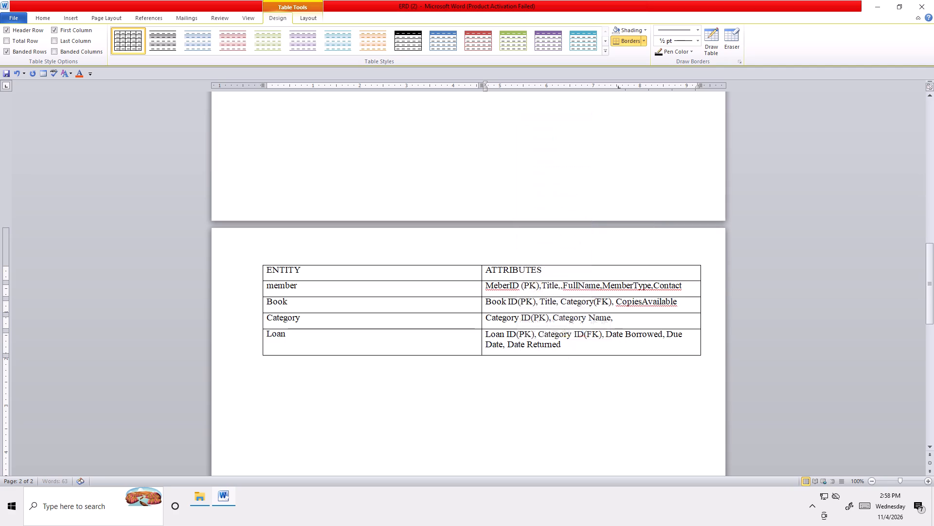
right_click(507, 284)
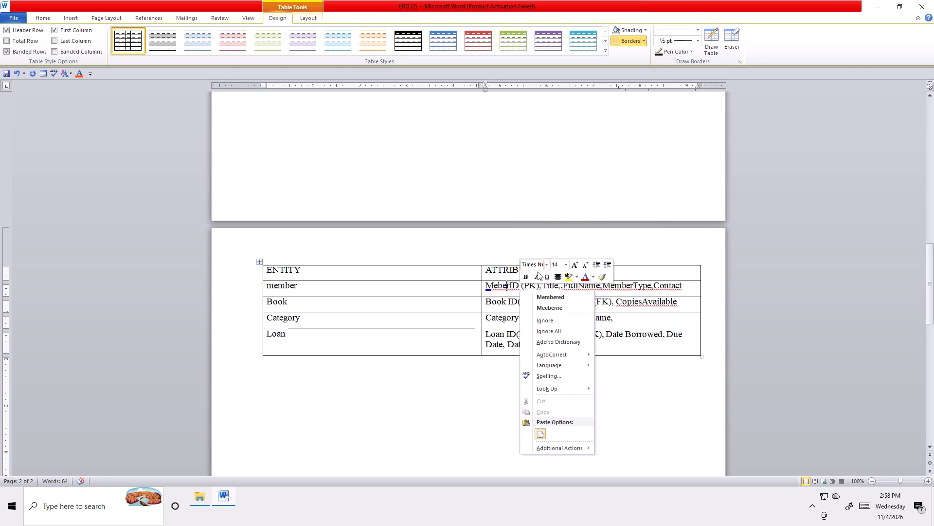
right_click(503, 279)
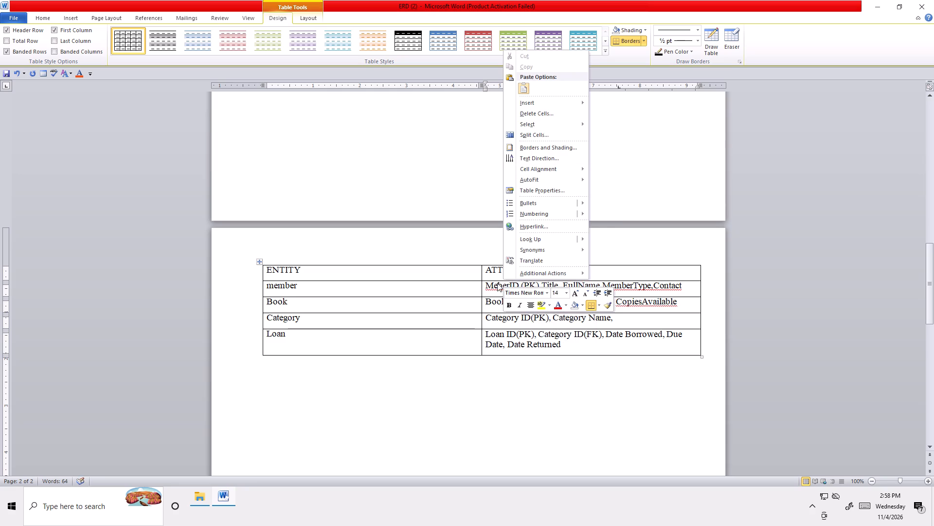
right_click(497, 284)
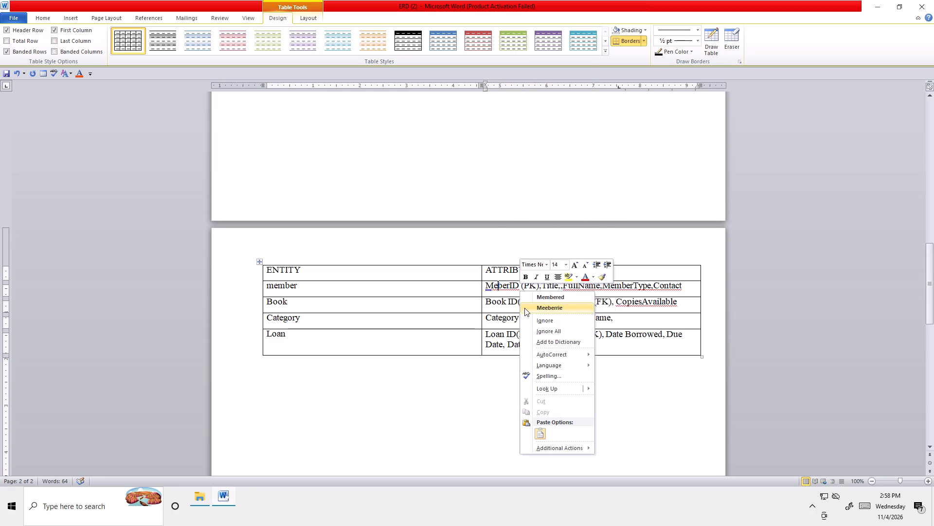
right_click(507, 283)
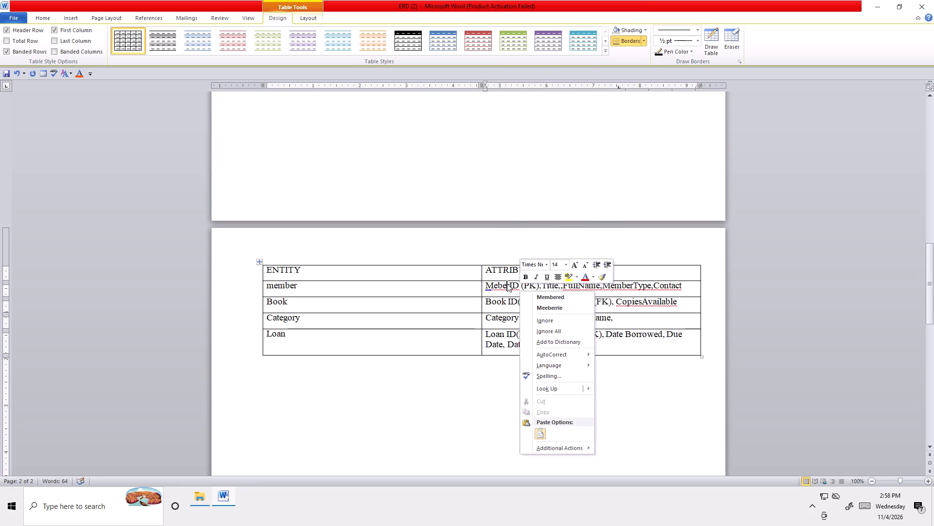
Ignore the spelling flag on FullName,MemberType,Contact in the member row.
right_click(658, 289)
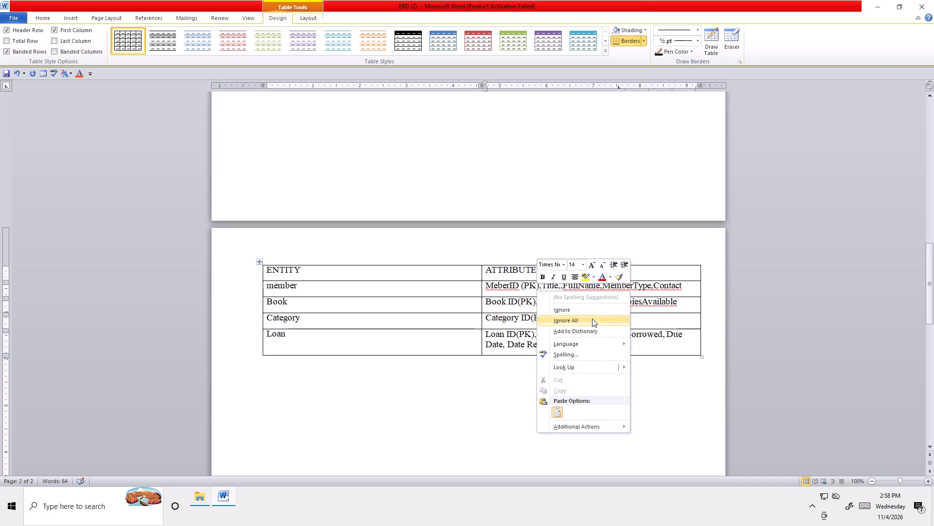
click(578, 309)
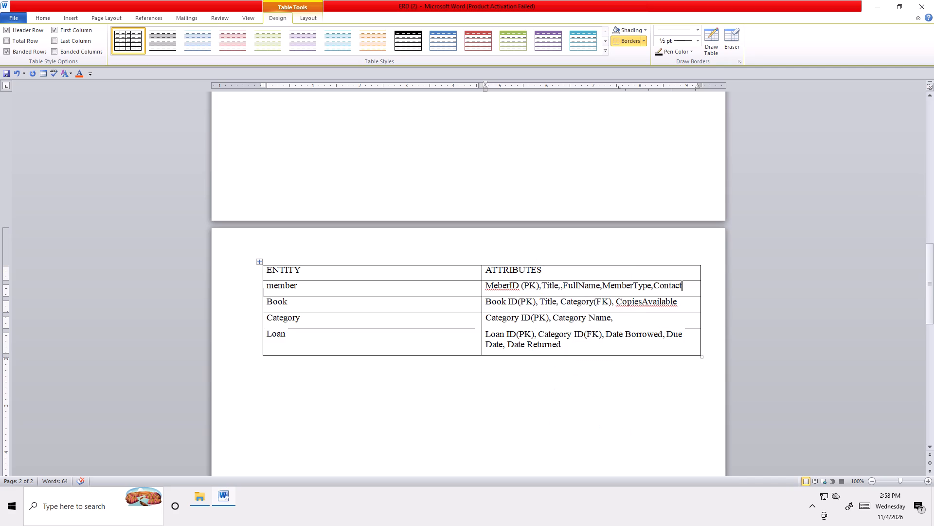
Correct CopiesAvailable in the Book row to Copies Available using the spelling suggestion.
right_click(642, 305)
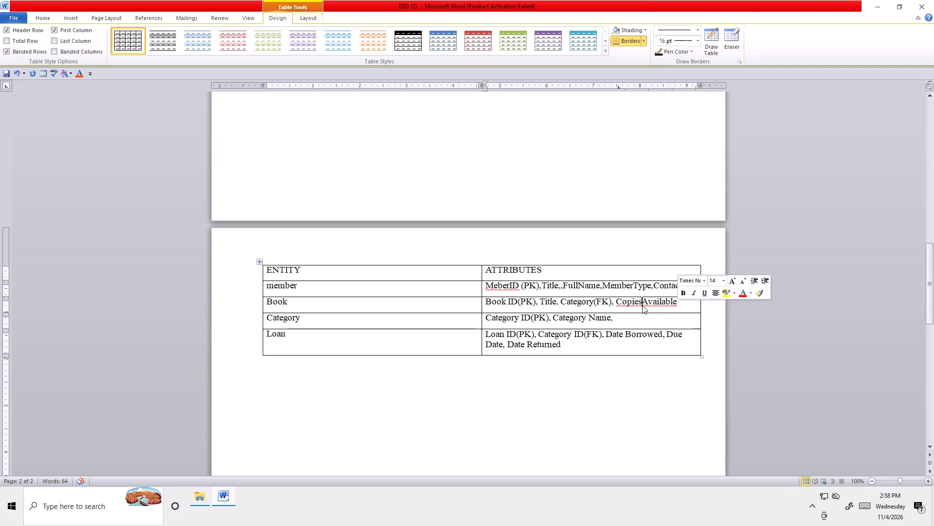
click(700, 310)
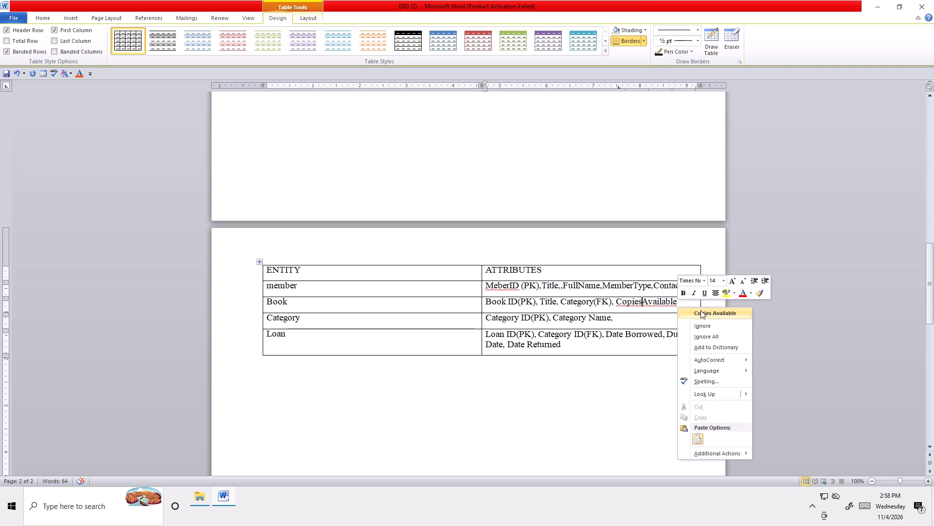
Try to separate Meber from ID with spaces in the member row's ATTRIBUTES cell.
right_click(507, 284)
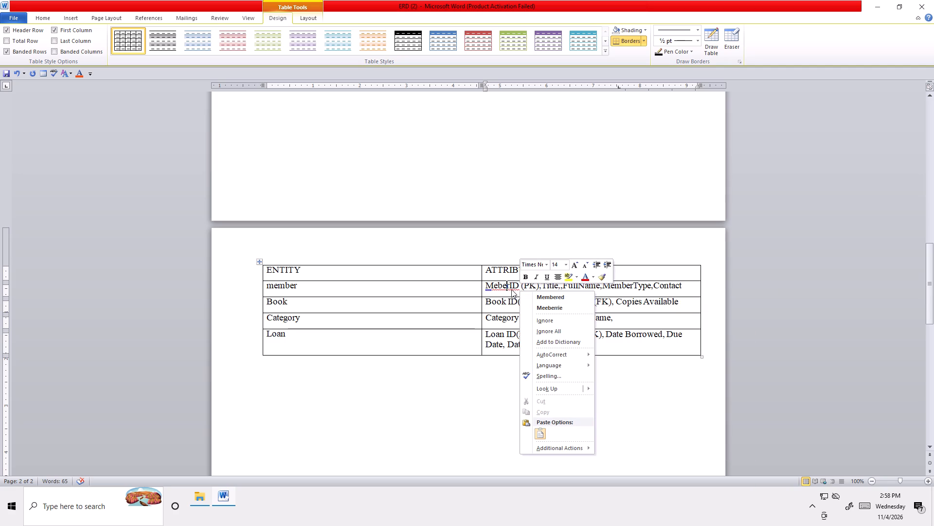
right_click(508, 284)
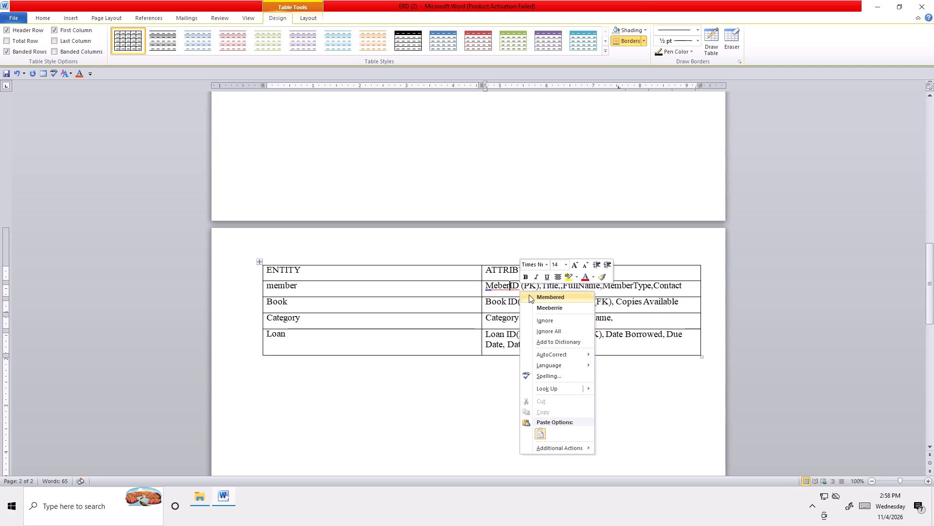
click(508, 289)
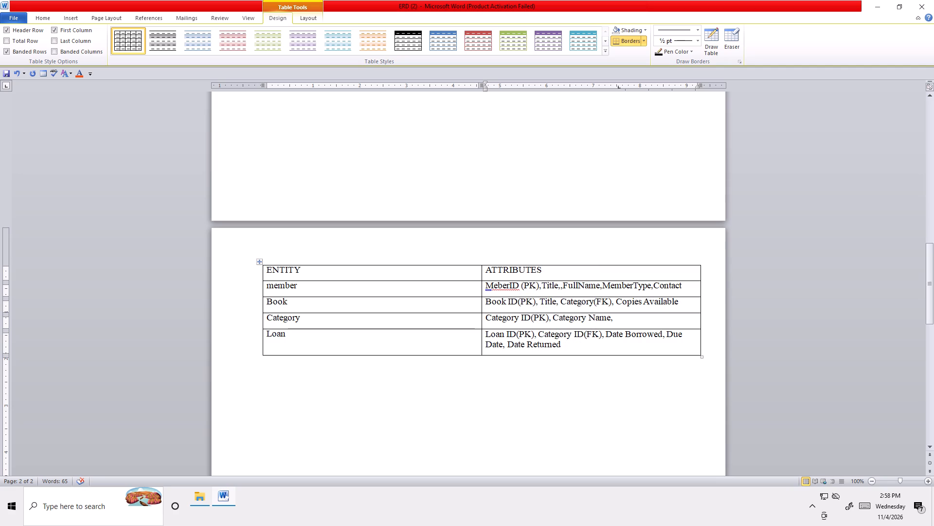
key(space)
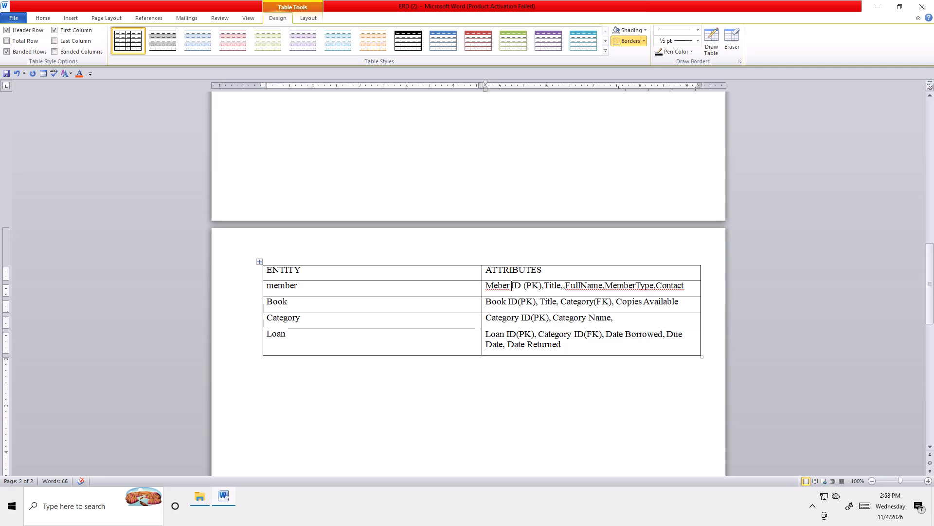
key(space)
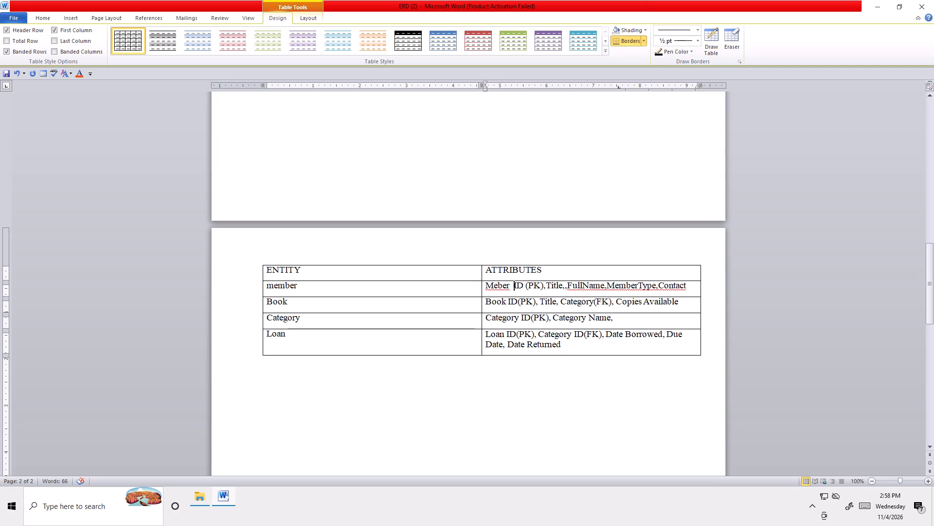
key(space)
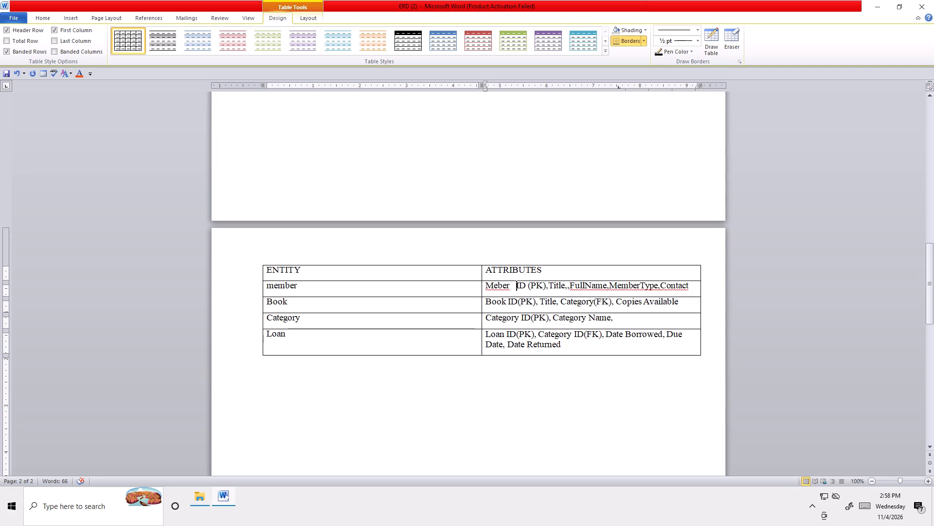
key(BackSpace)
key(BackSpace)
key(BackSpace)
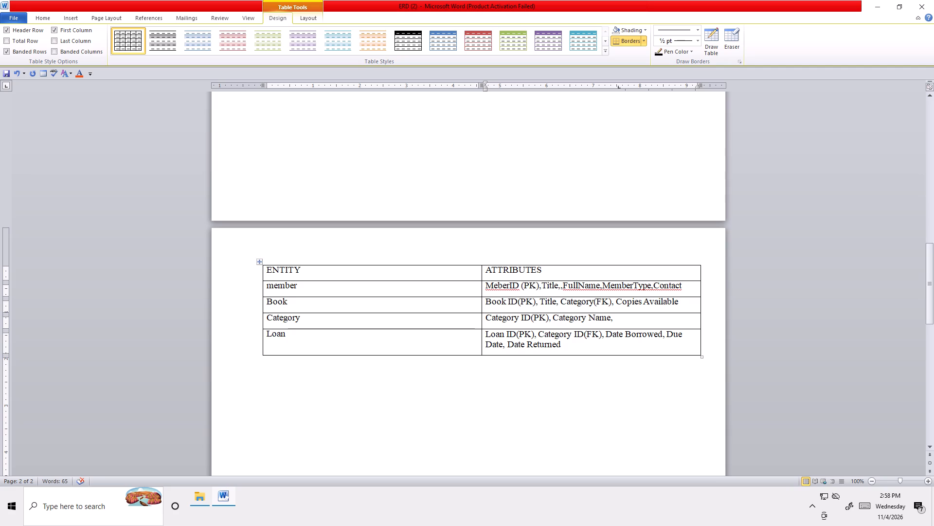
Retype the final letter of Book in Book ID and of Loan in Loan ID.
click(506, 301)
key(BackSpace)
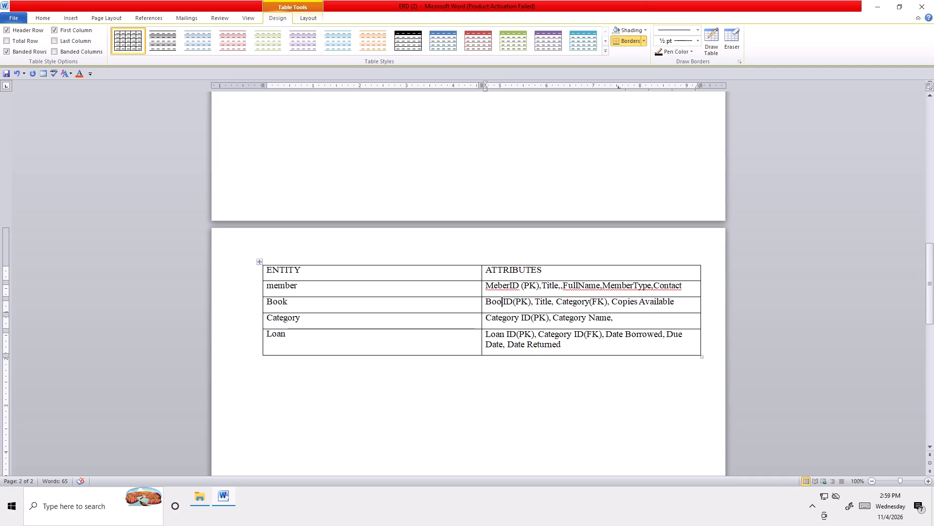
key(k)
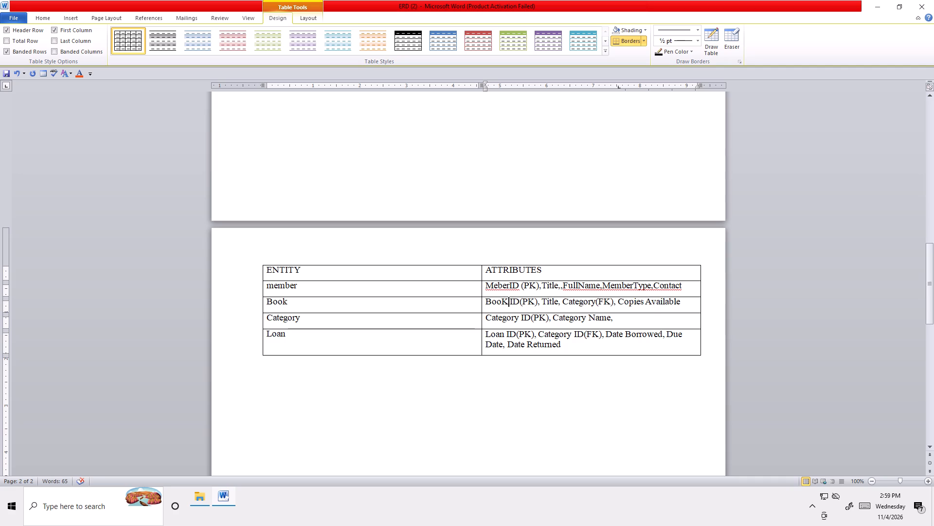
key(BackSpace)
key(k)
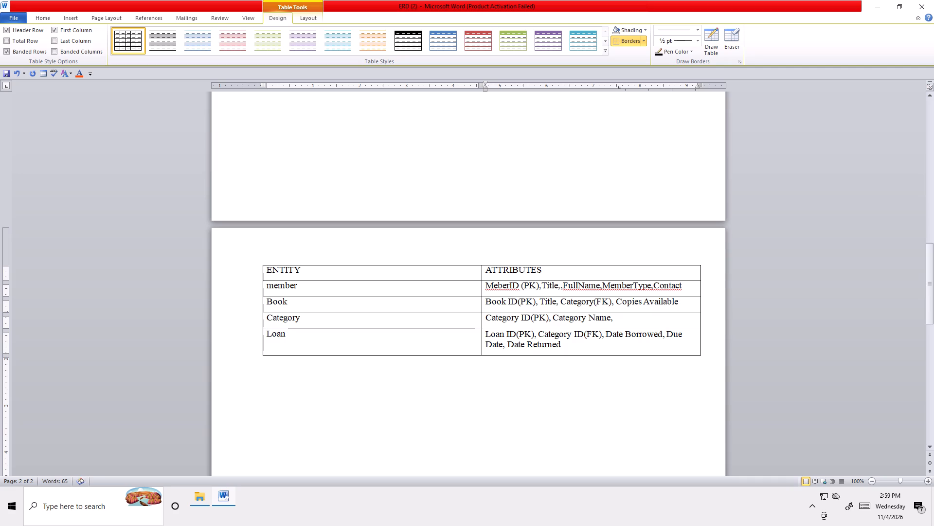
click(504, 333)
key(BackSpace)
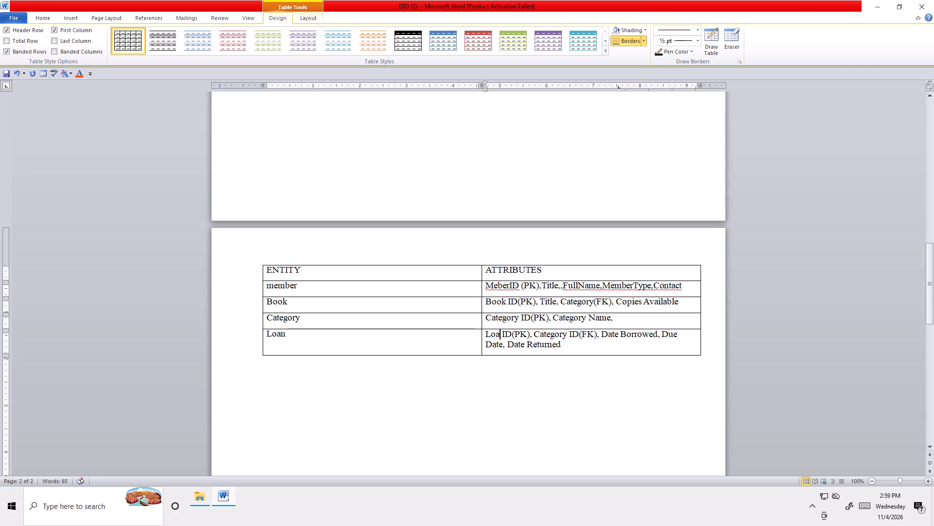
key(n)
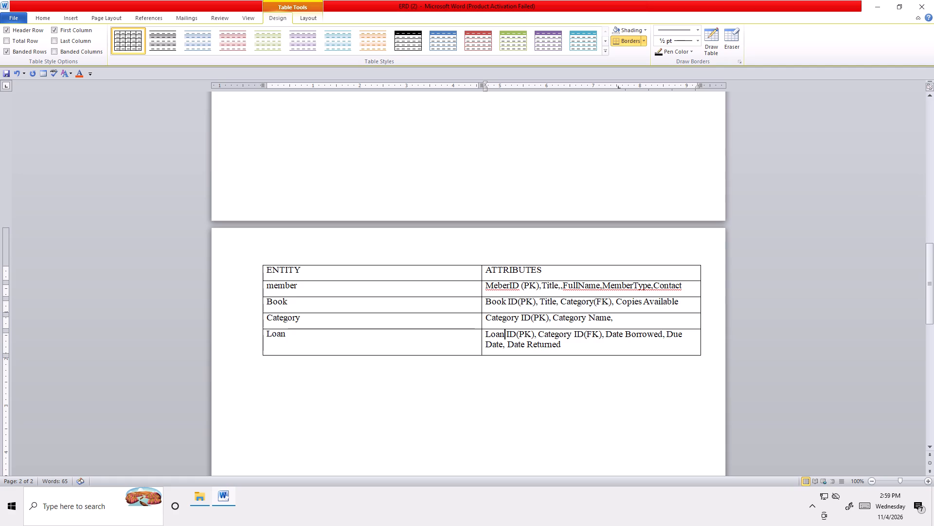
Insert a space before MemberType and before Contact in the member row's attribute list.
click(601, 287)
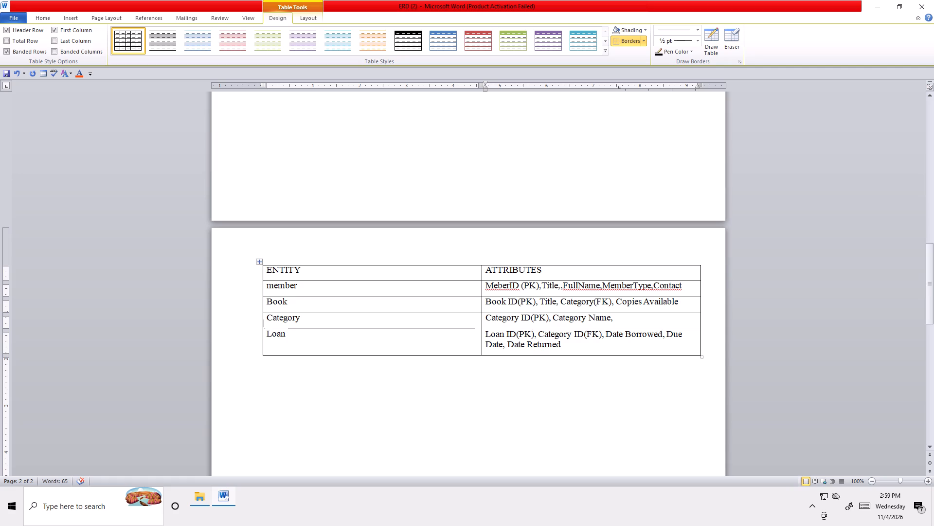
click(601, 285)
key(space)
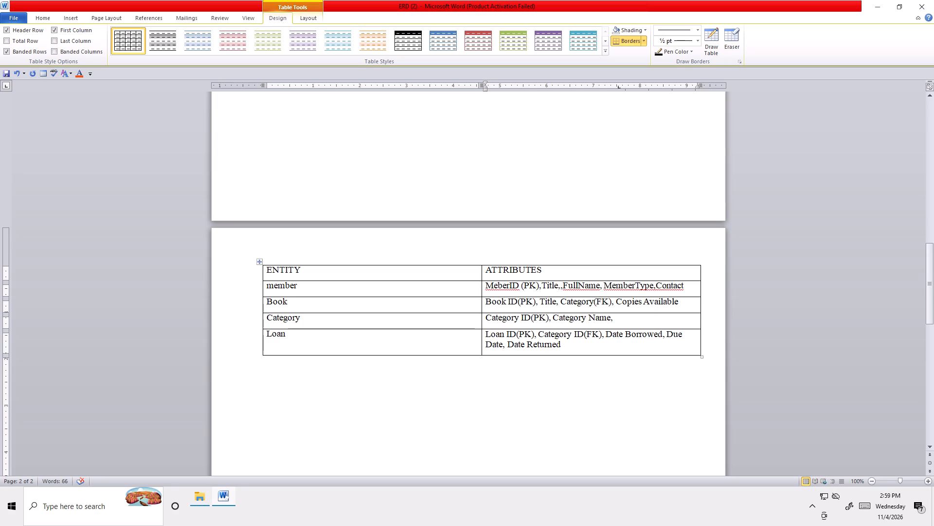
click(655, 286)
key(space)
Apply spelling suggestions in the member row so the attributes read Title, Full Name and Member Type, without the doubled comma.
right_click(577, 291)
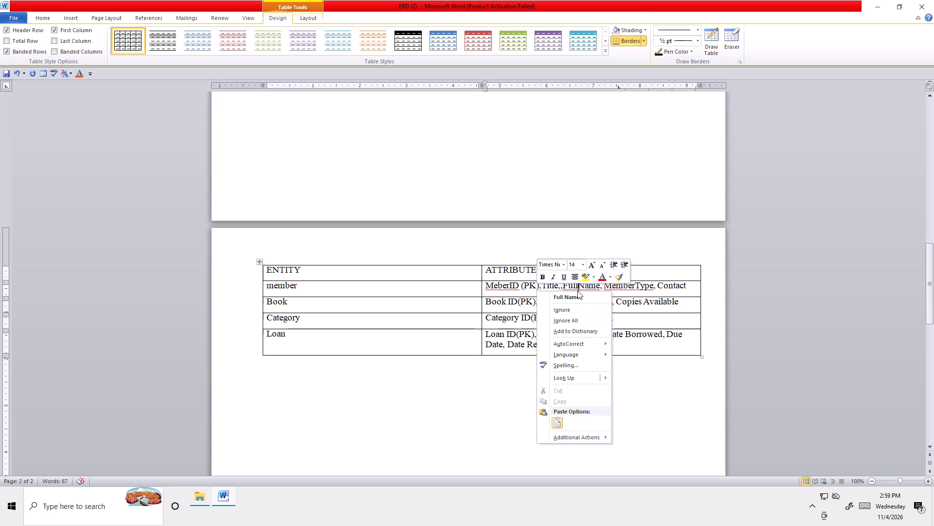
click(574, 298)
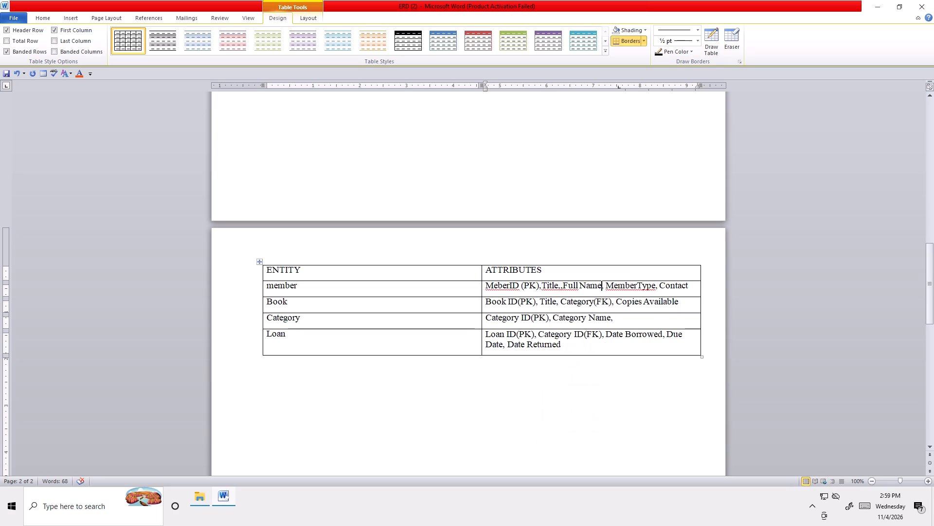
right_click(551, 290)
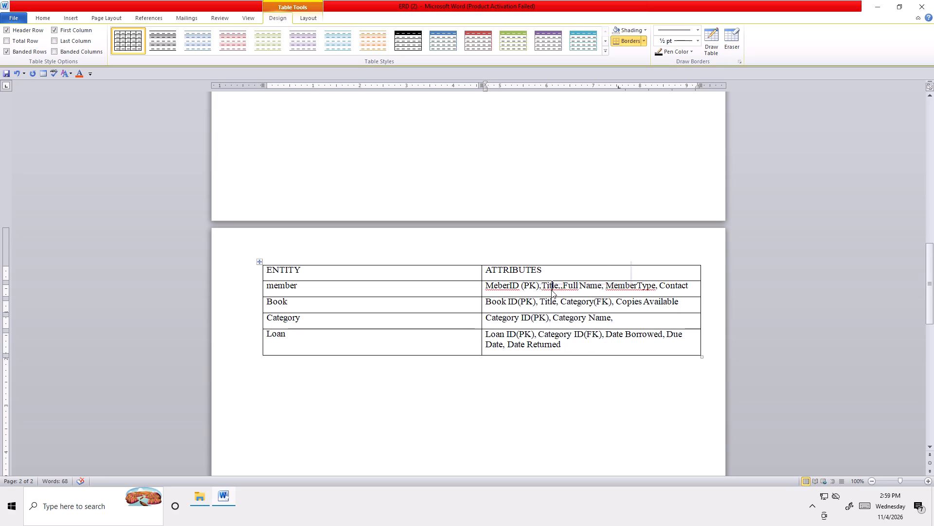
click(553, 297)
right_click(638, 288)
click(673, 300)
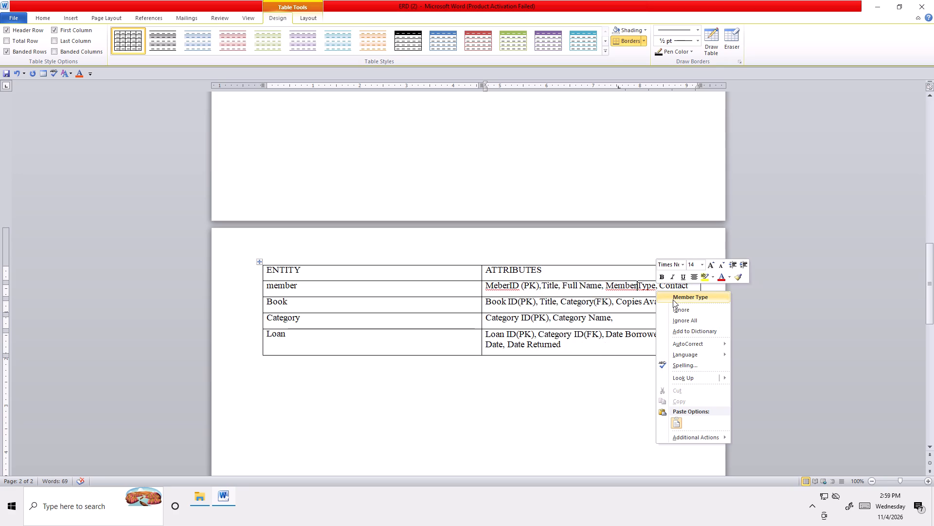
Ignore the spelling flag on MeberID in the member row.
right_click(504, 290)
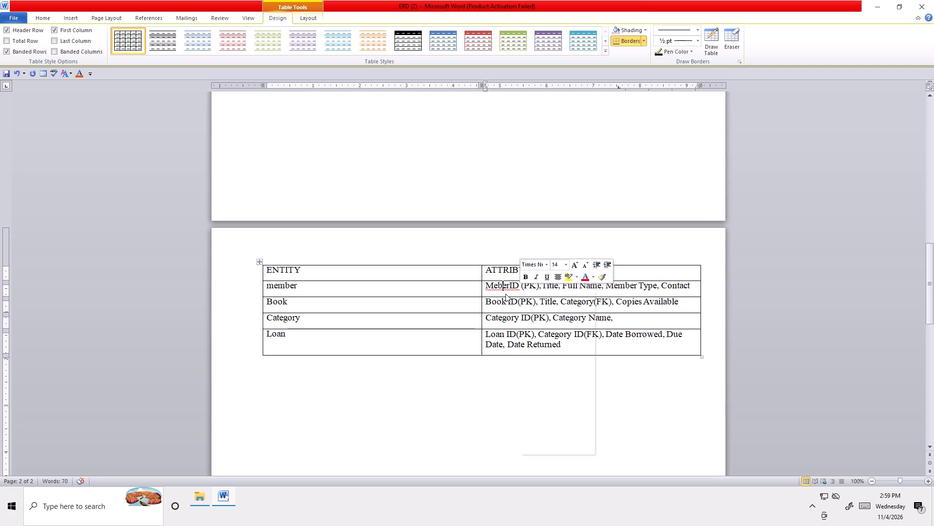
click(546, 318)
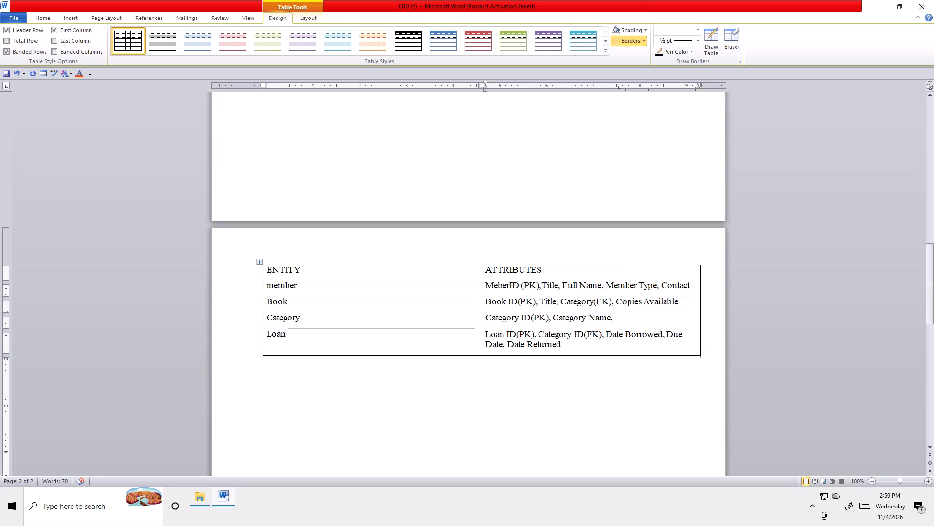
Make the ENTITY and ATTRIBUTES header row of the table bold.
drag(267, 274, 320, 269)
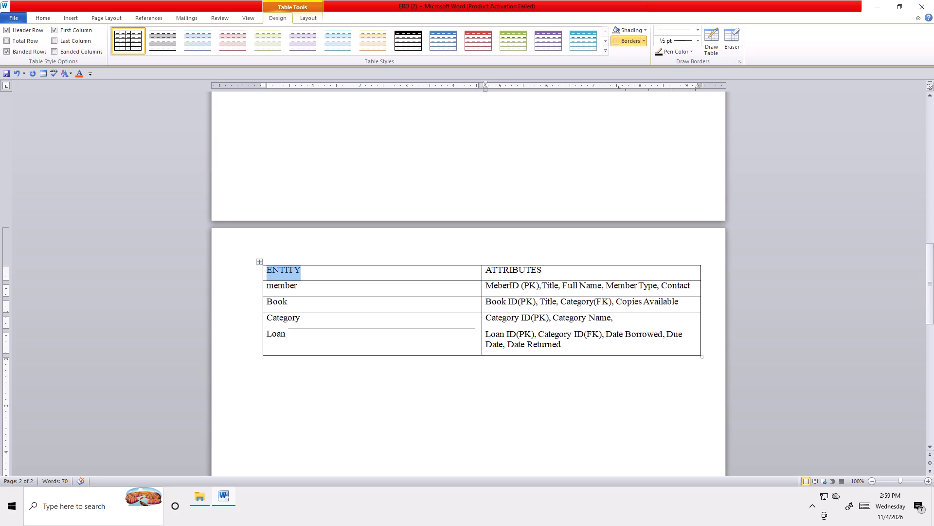
drag(320, 269, 489, 271)
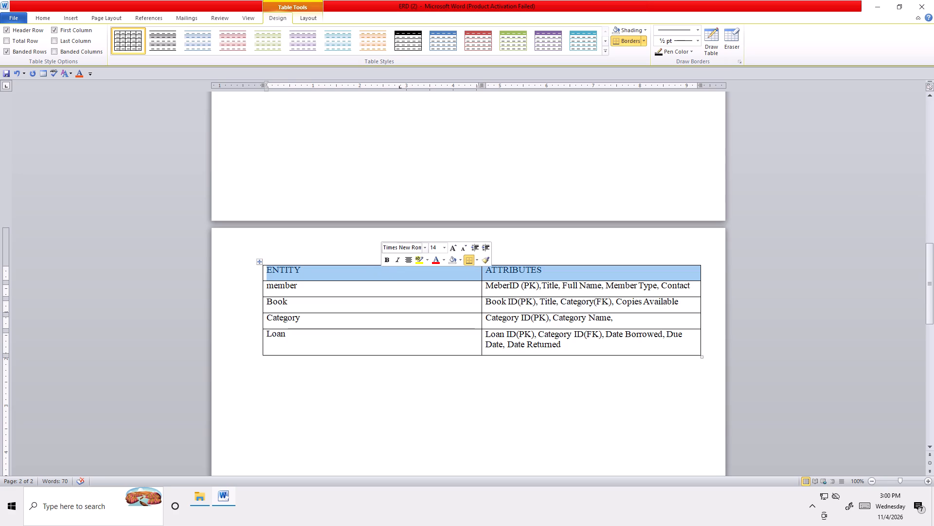
click(390, 260)
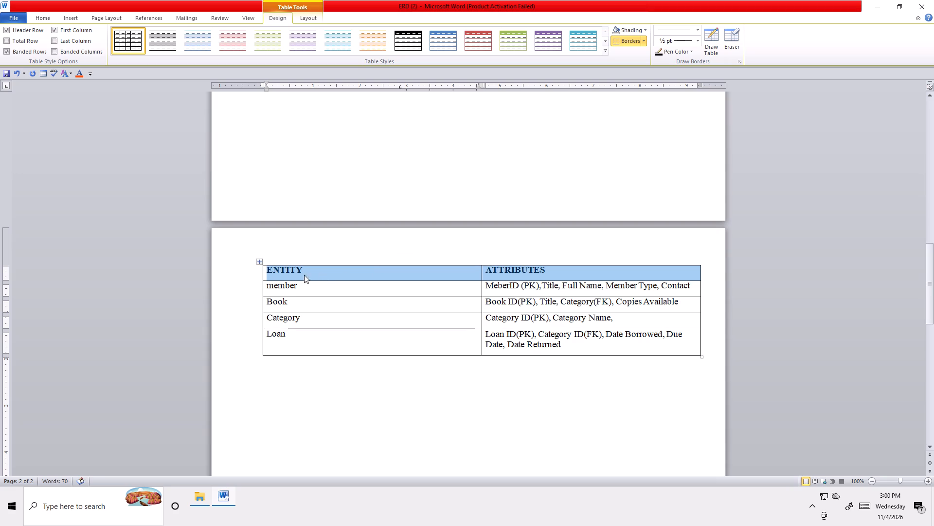
click(361, 375)
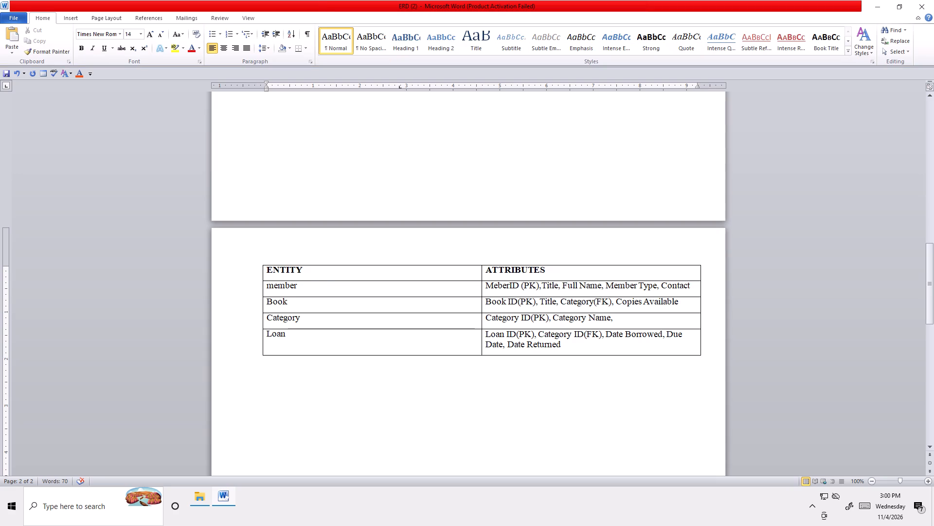
Review the entity table against the ER diagram on the first page, checking entities and attributes.
scroll(391, 326, down, 7)
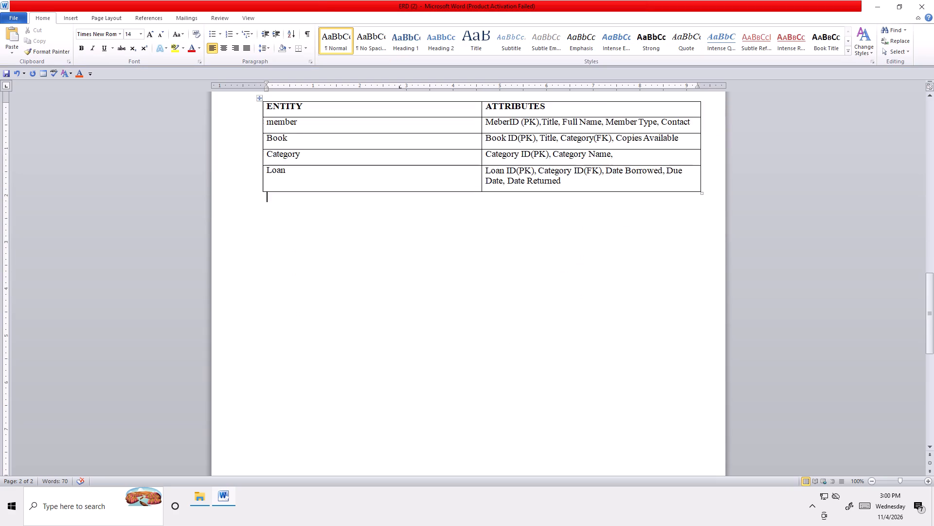
scroll(392, 328, down, 10)
scroll(392, 333, up, 11)
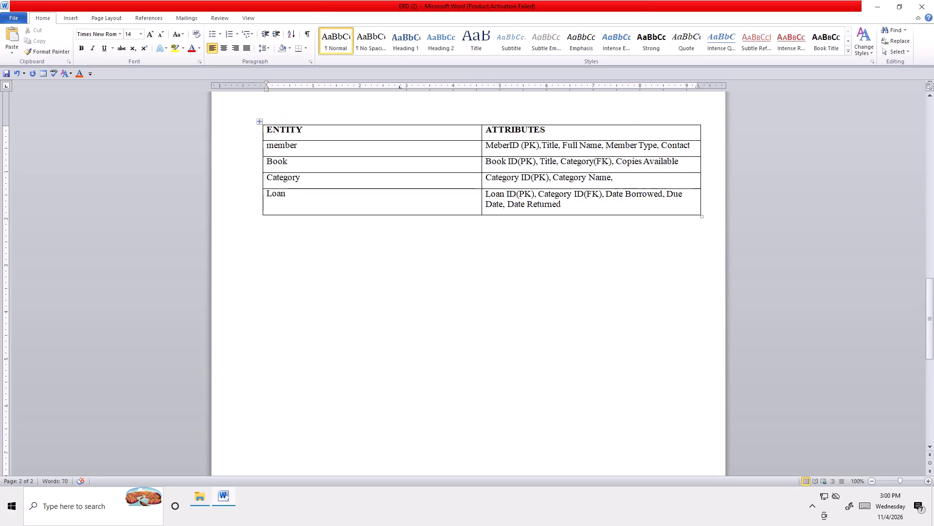
scroll(393, 333, up, 16)
scroll(395, 333, up, 5)
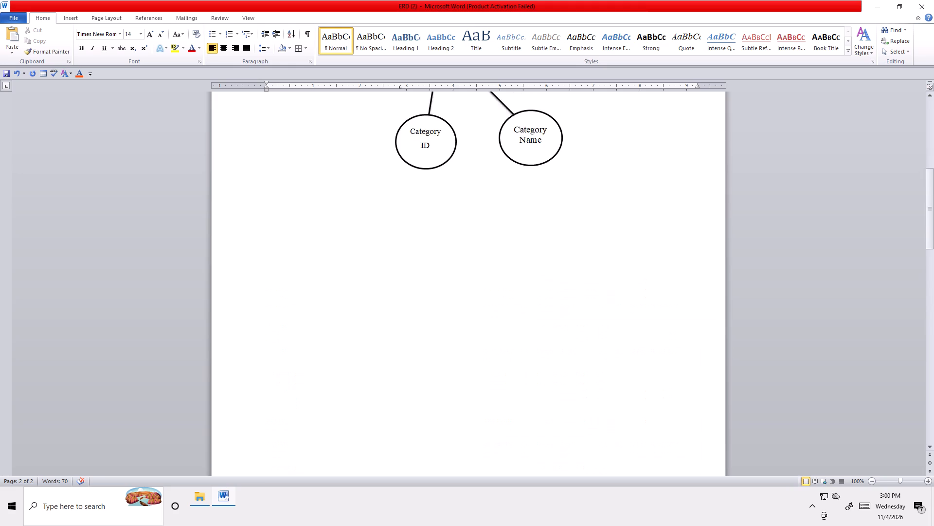
scroll(395, 333, up, 18)
scroll(397, 335, up, 4)
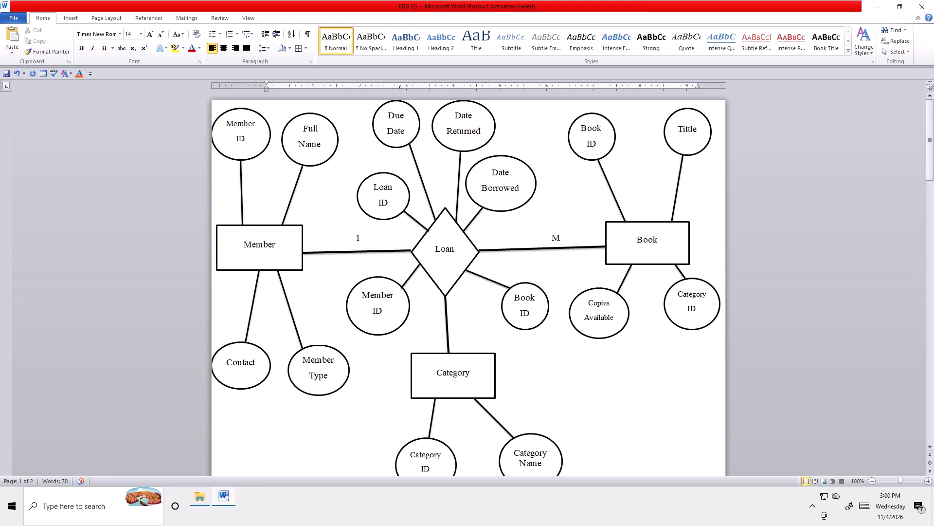
scroll(397, 346, down, 3)
scroll(405, 398, down, 16)
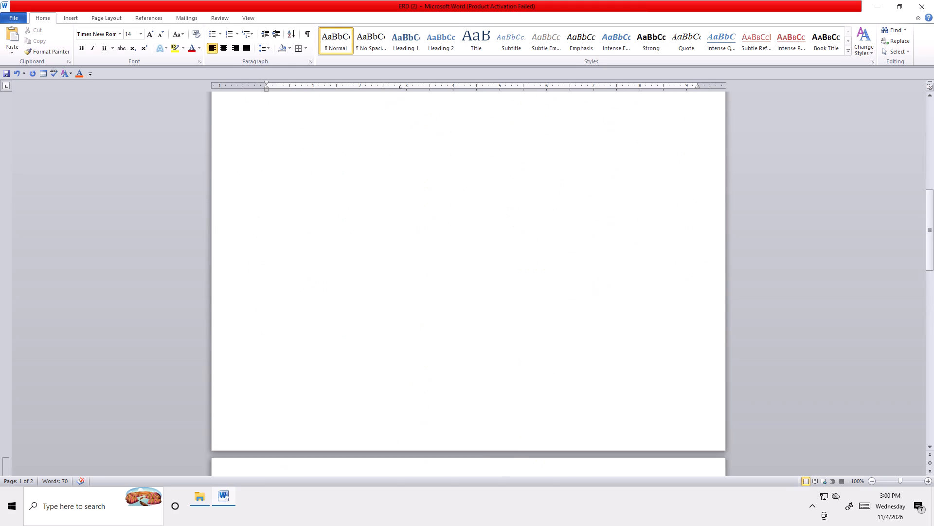
scroll(411, 424, down, 10)
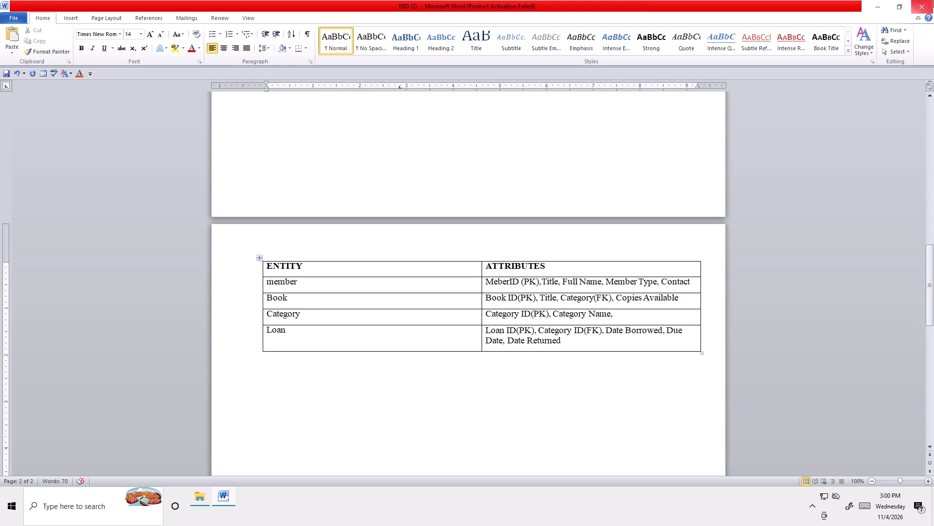